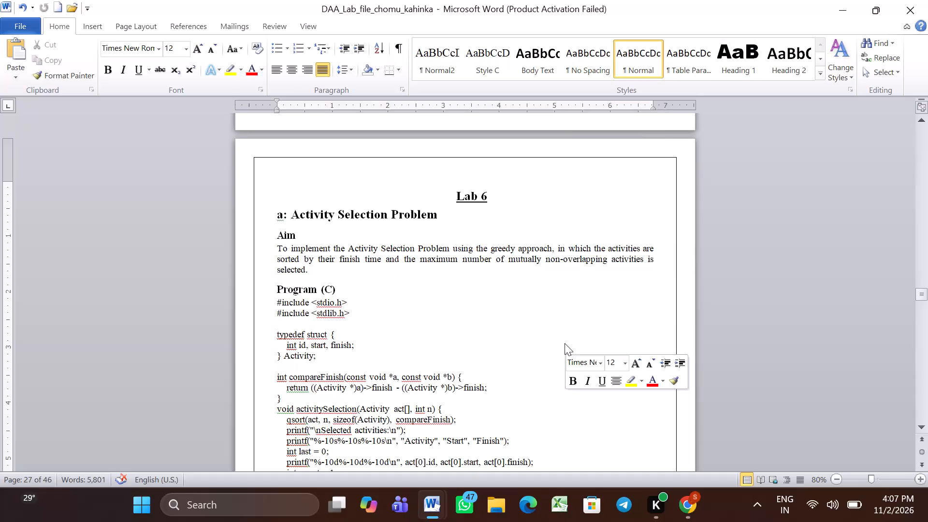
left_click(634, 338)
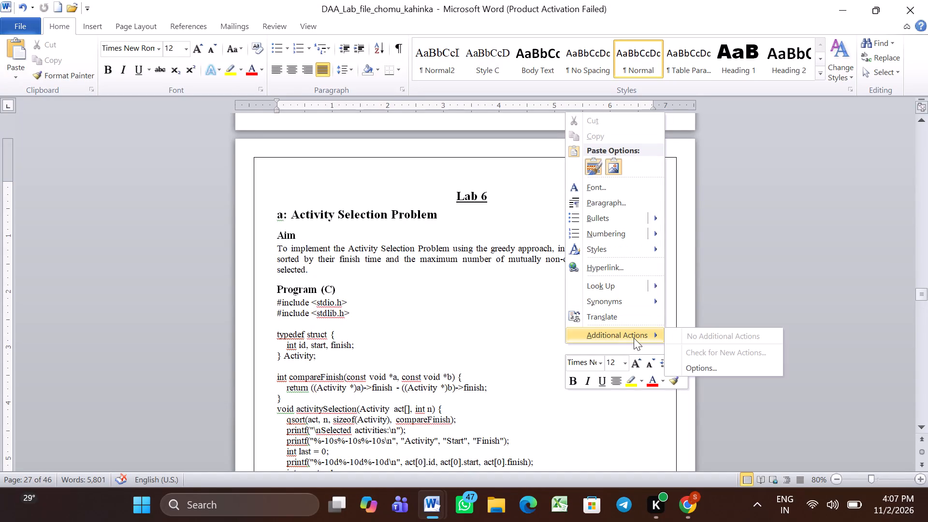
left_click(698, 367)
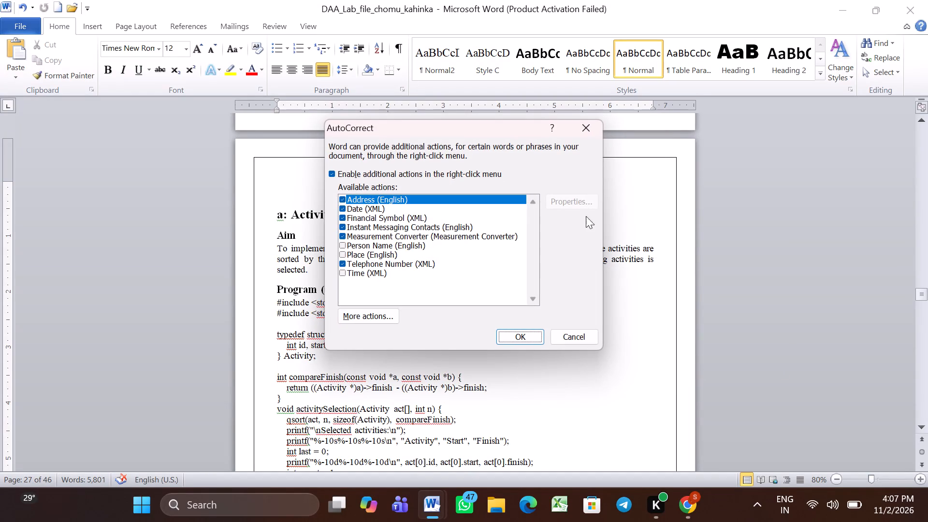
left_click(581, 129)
Examine the Lab 6 Activity Selection Problem program and output, with the surrounding lab pages in a 30% overview.
scroll(368, 433, "down", 2)
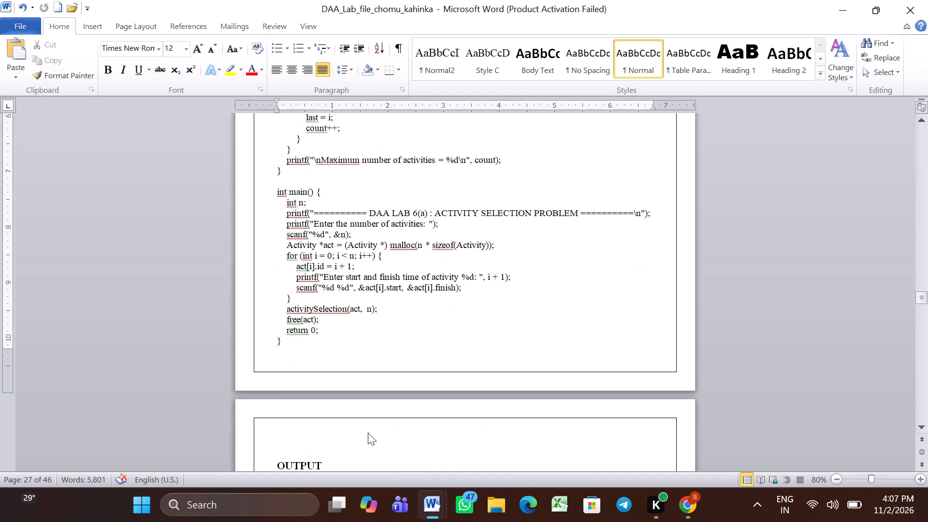
scroll(368, 433, "down", 4)
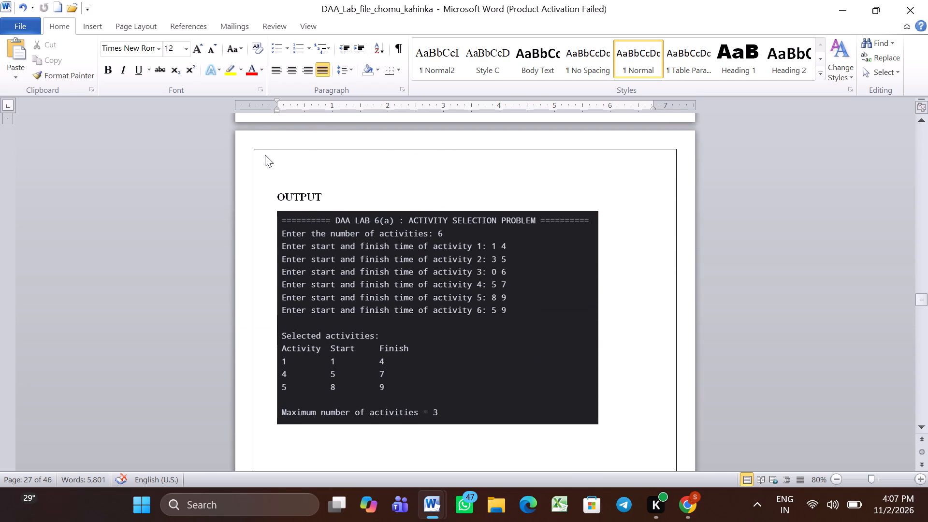
left_click_drag(258, 145, 394, 485)
scroll(422, 413, "down", 2, "ctrl")
scroll(422, 413, "down", 3)
scroll(422, 413, "down", 2, "ctrl")
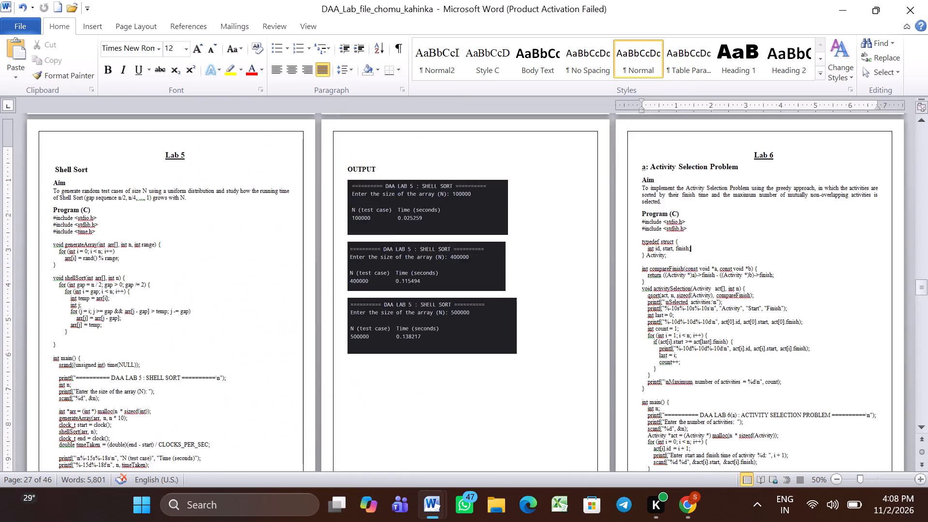
scroll(422, 413, "down", 1, "ctrl")
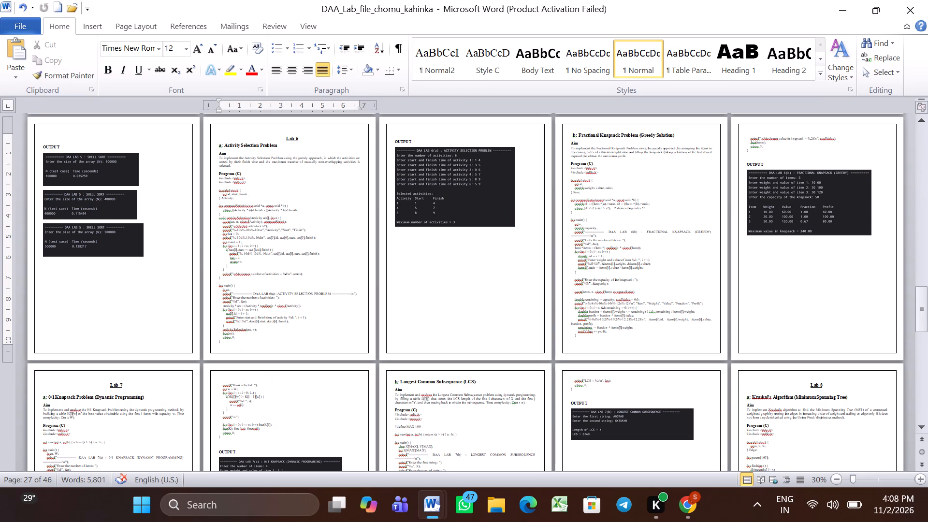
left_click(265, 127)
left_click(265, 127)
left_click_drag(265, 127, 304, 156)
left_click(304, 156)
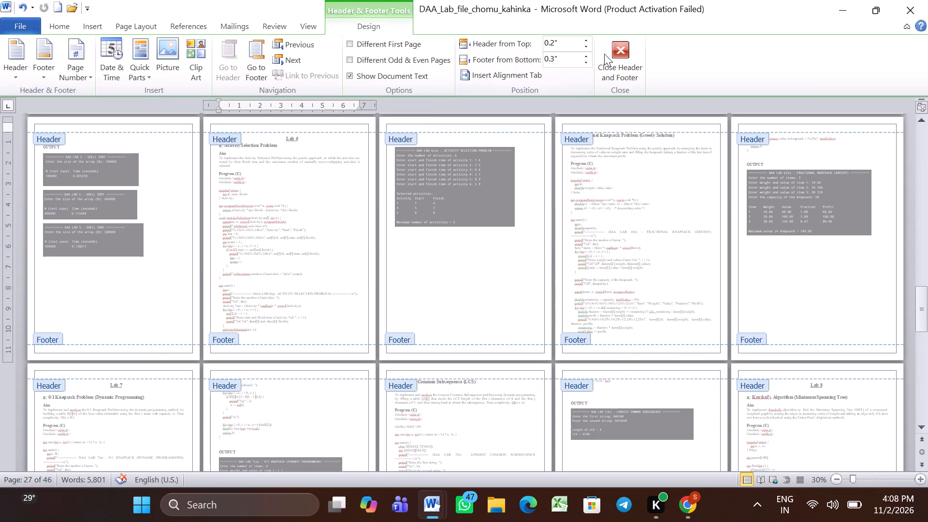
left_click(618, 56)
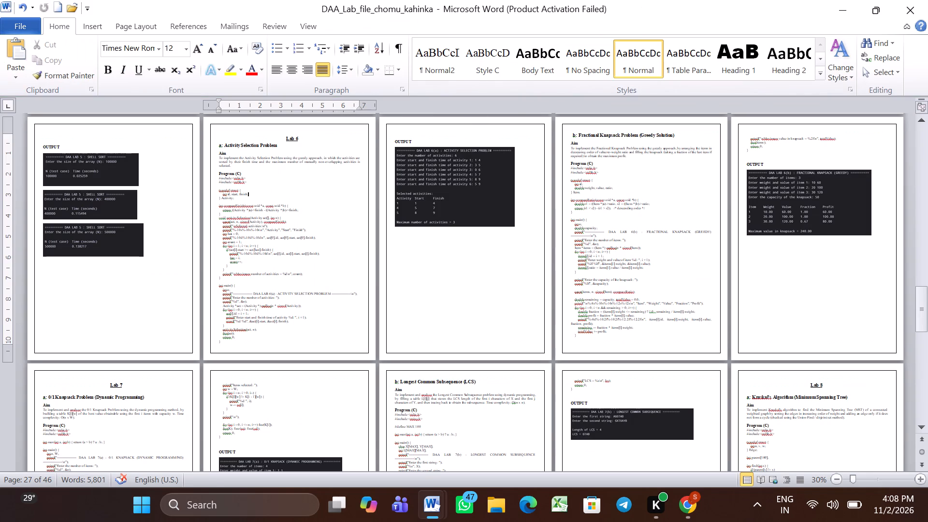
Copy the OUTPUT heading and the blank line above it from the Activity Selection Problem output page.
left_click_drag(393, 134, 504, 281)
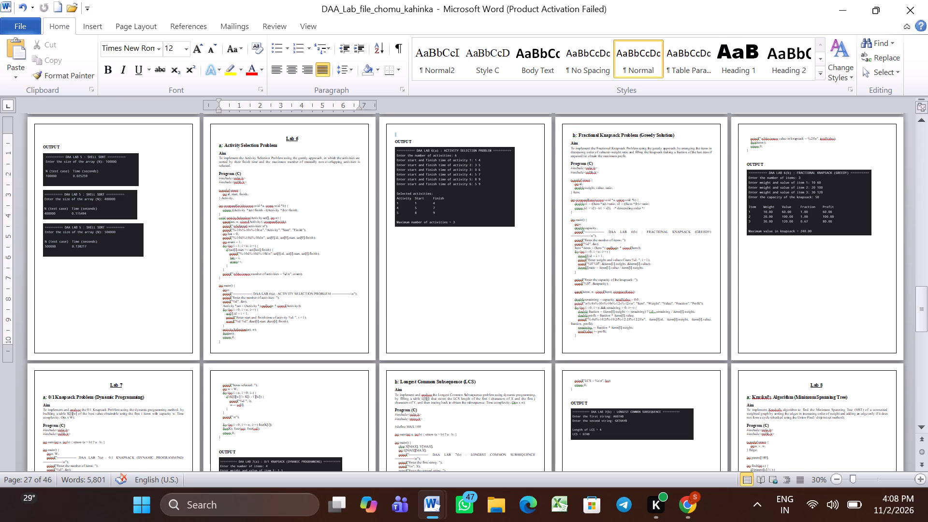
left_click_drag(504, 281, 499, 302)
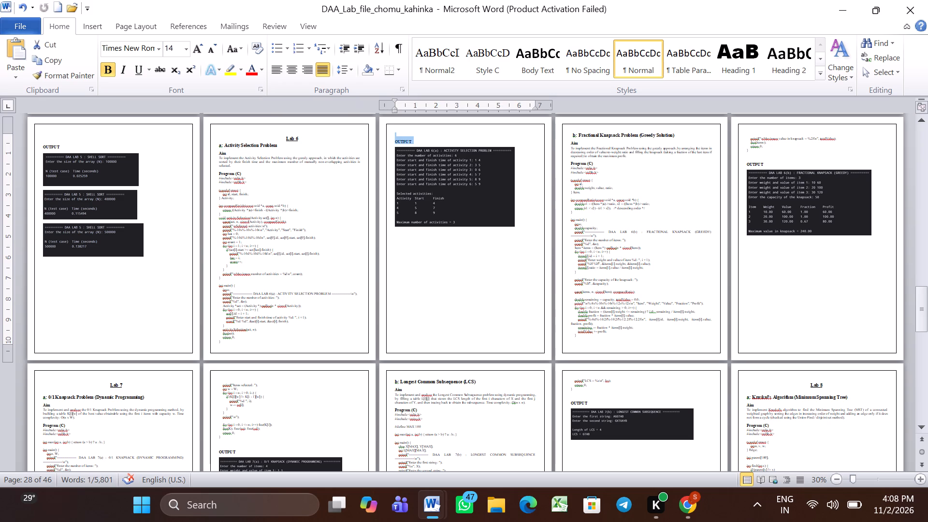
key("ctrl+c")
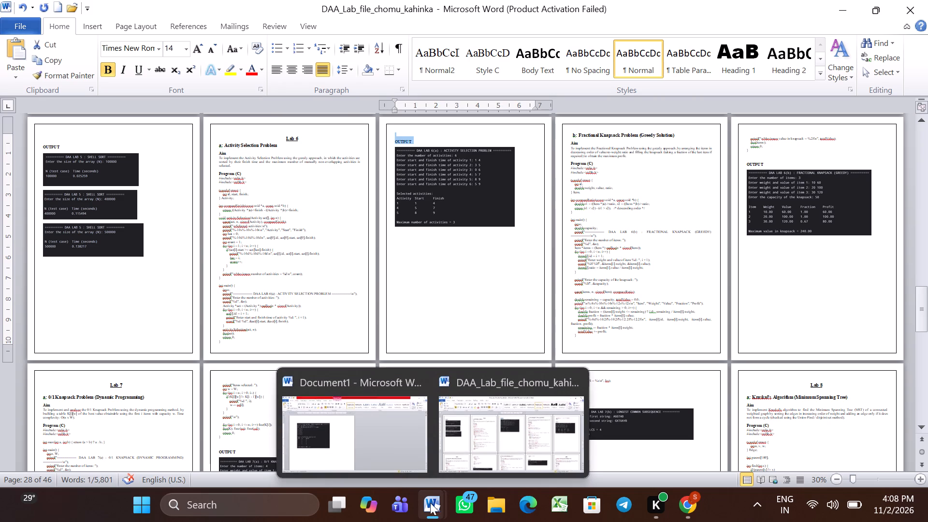
Switch to Document1 and delete its existing output screenshot.
left_click(360, 461)
left_click(259, 373)
key("BackSpace")
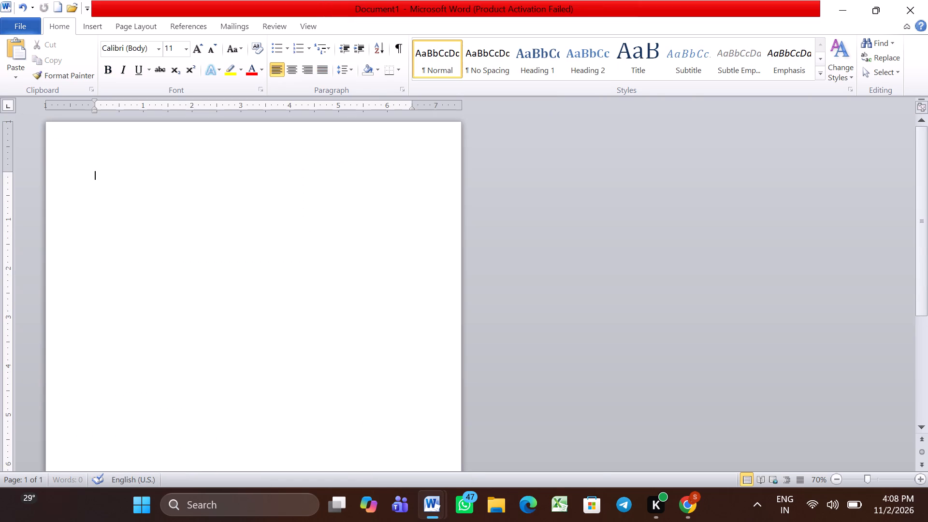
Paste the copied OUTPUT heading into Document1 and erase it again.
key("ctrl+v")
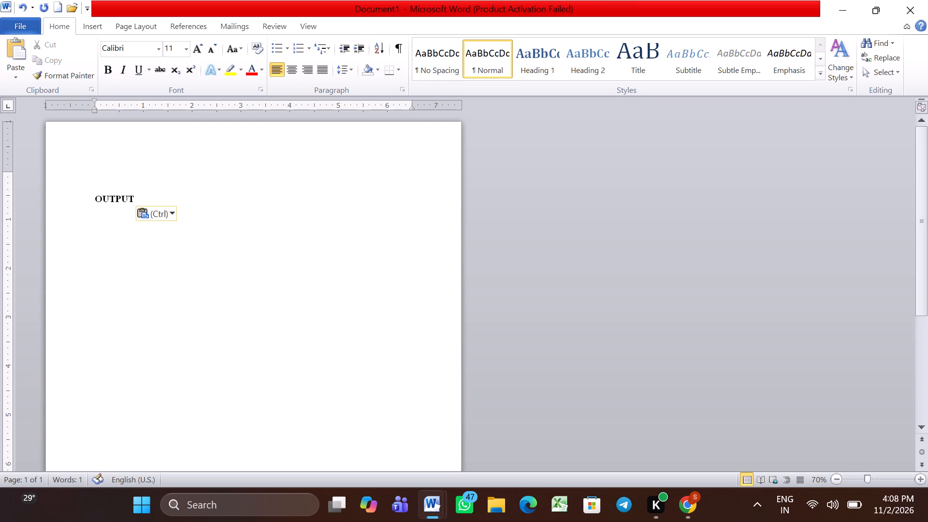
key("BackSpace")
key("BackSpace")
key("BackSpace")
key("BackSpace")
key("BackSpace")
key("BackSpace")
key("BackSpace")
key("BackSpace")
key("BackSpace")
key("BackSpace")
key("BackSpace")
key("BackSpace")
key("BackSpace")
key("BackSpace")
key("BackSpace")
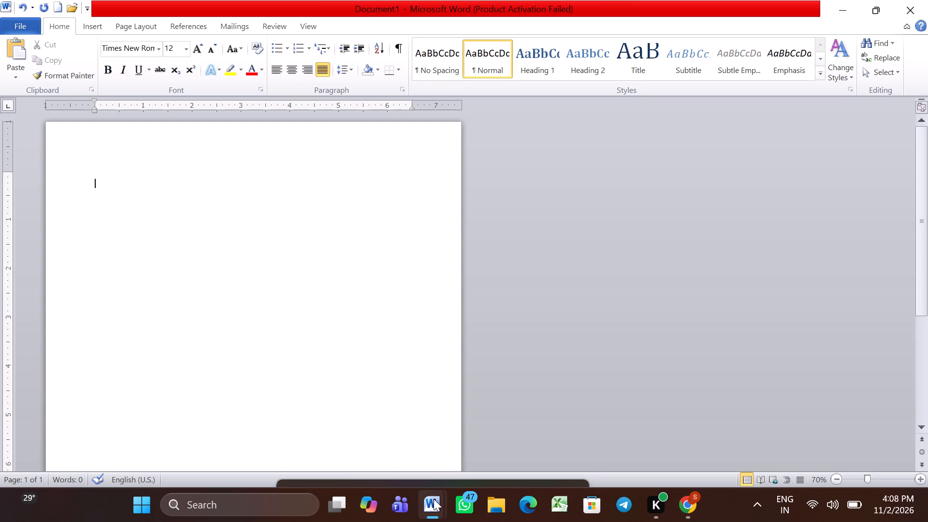
Copy the entire contents of DAA_Lab_file_chomu_kahinka and paste them into the empty Document1.
left_click(465, 451)
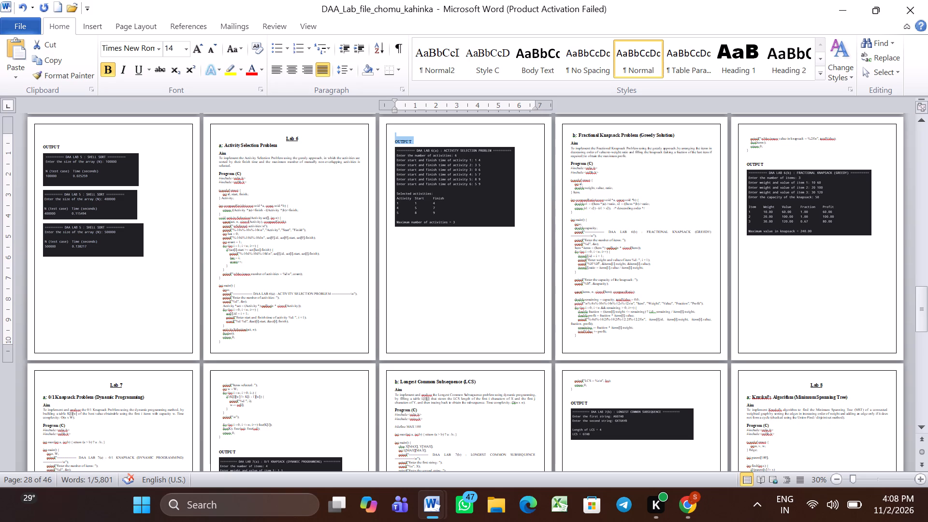
left_click(354, 308)
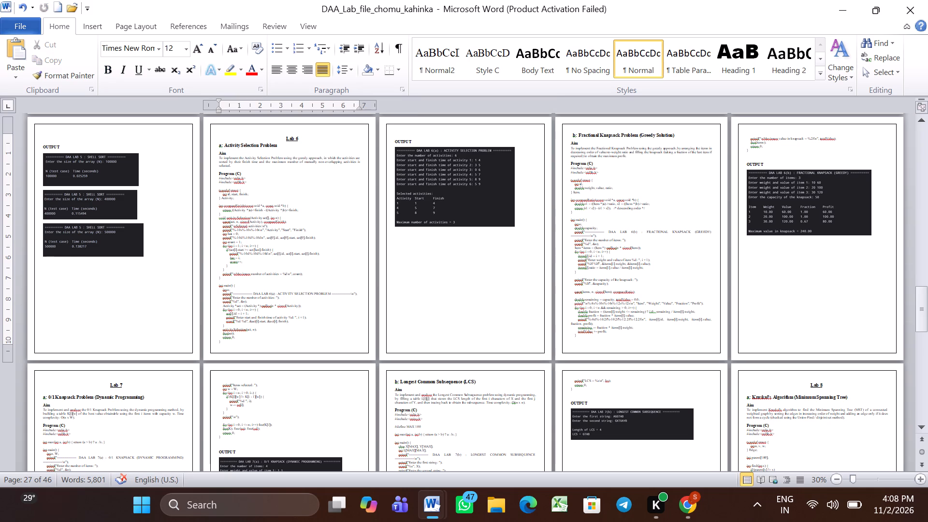
scroll(391, 242, "up", 7)
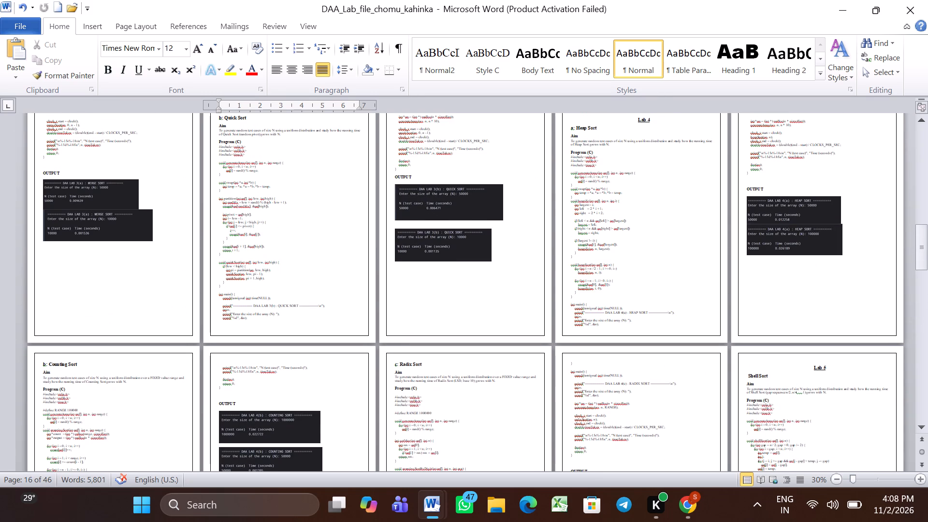
key("ctrl+a")
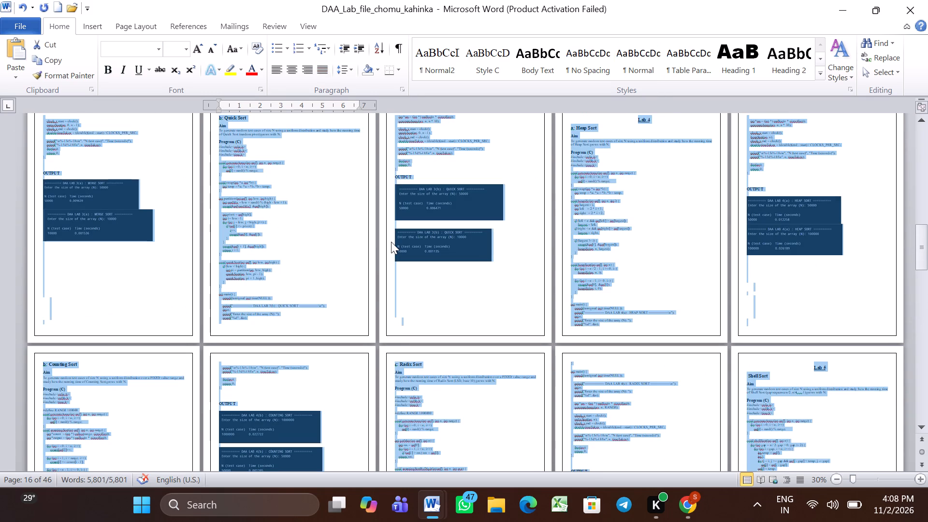
scroll(391, 242, "down", 20)
scroll(391, 242, "down", 20)
scroll(391, 242, "down", 20)
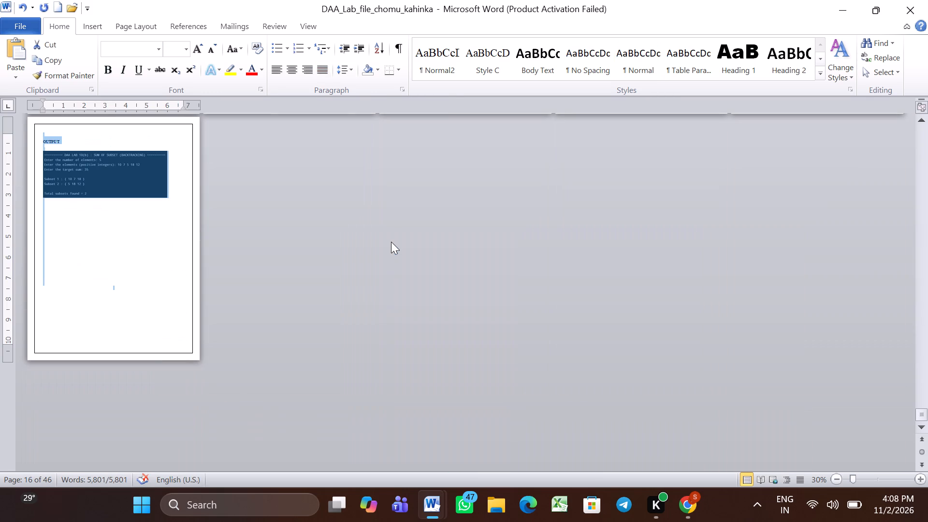
key("ctrl+c")
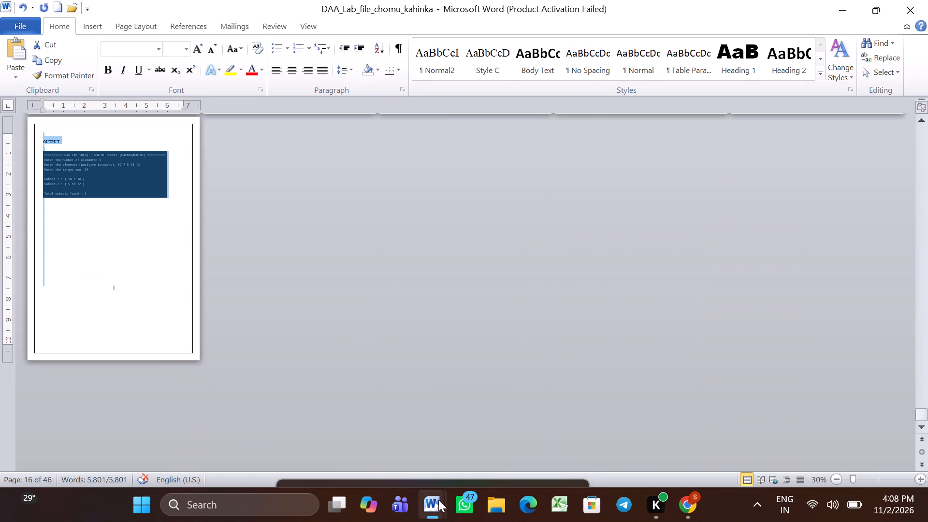
left_click(367, 444)
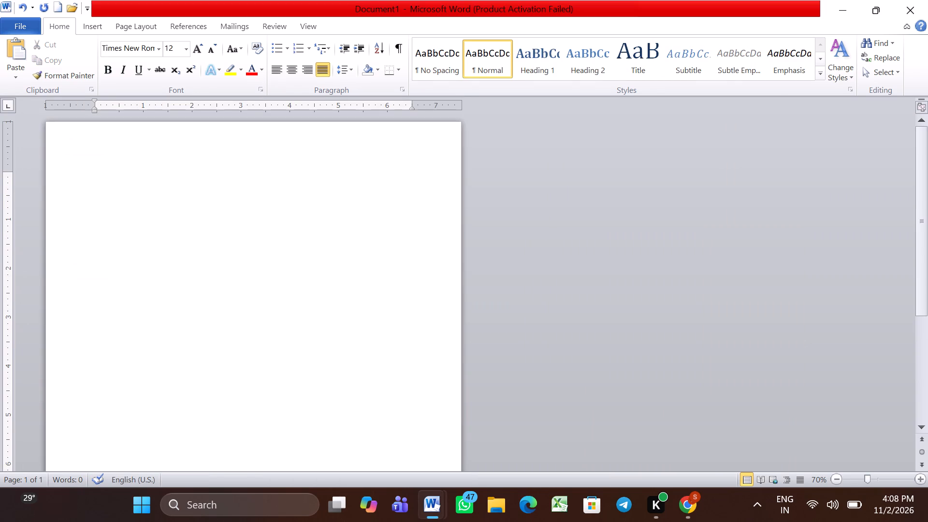
left_click(296, 337)
key("ctrl+v")
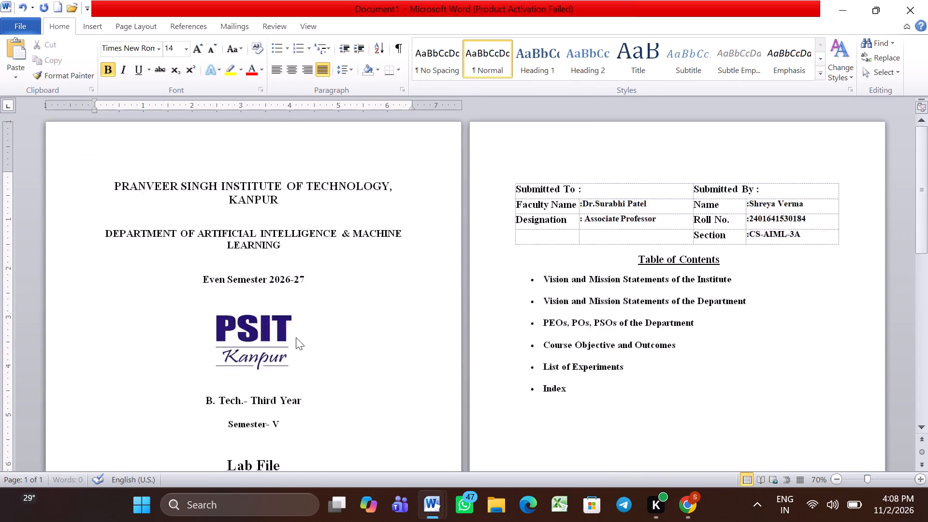
Check the layout of the pasted lab file pages throughout Document1.
scroll(296, 337, "up", 11)
scroll(296, 337, "up", 10)
scroll(296, 337, "up", 17)
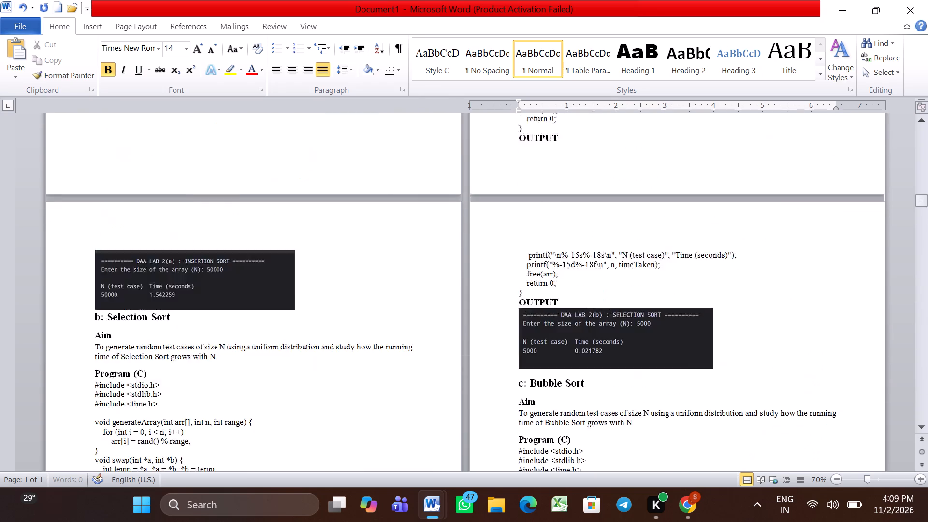
scroll(296, 337, "up", 20)
scroll(296, 337, "up", 15)
scroll(296, 337, "down", 5)
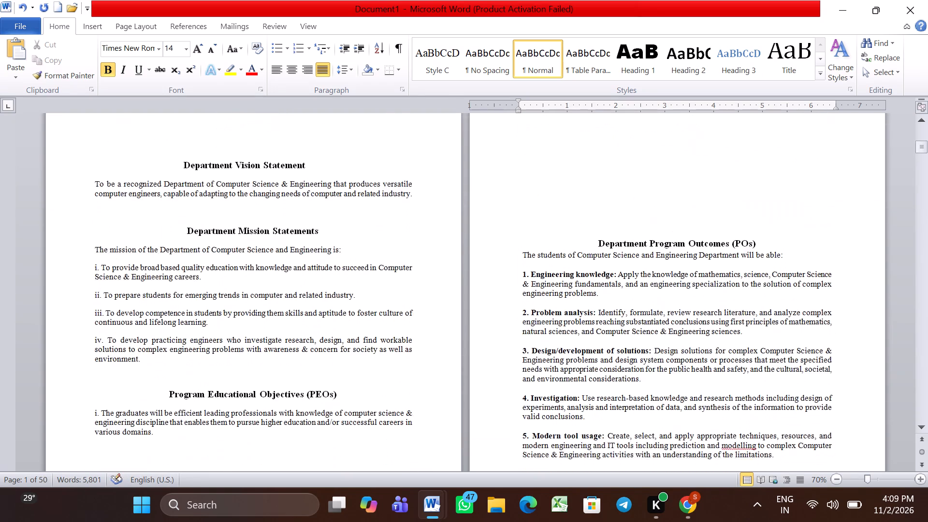
scroll(296, 337, "down", 11)
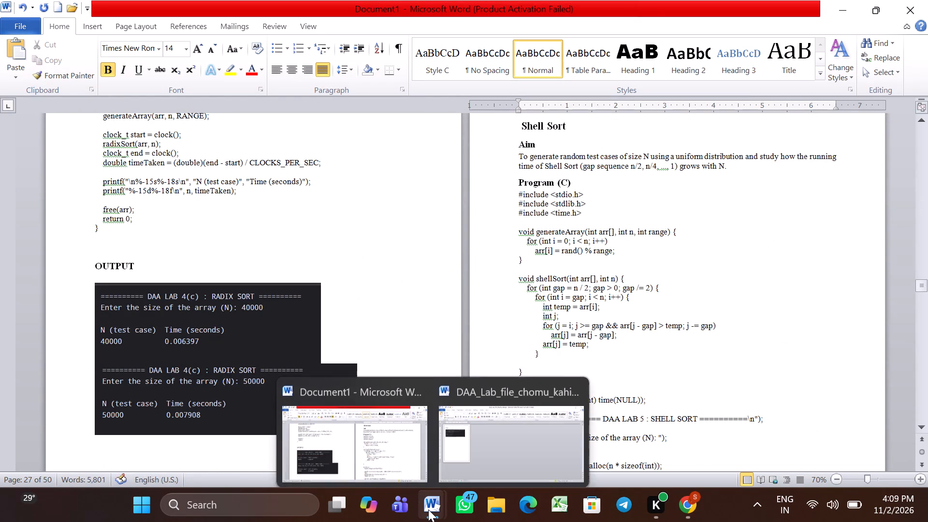
Return to DAA_Lab_file_chomu_kahinka and pin it in the list of recent documents.
left_click(465, 452)
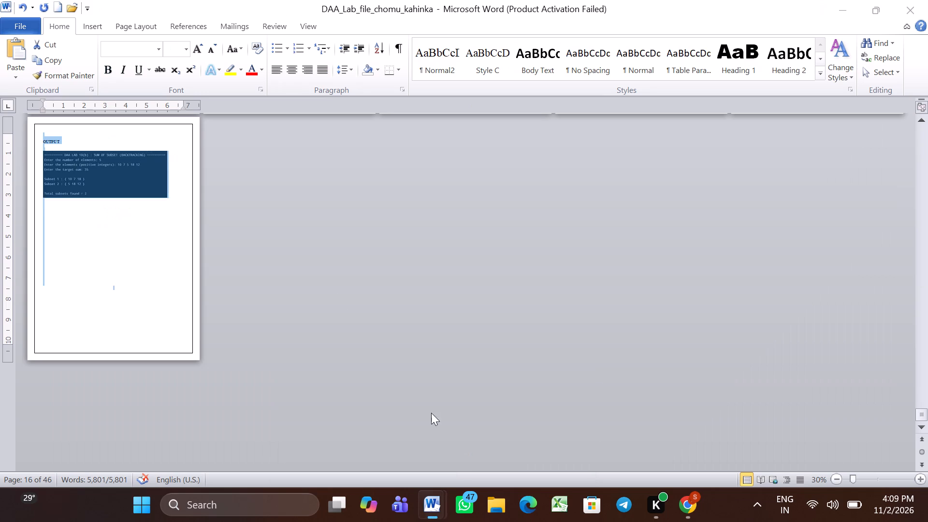
scroll(312, 271, "up", 2)
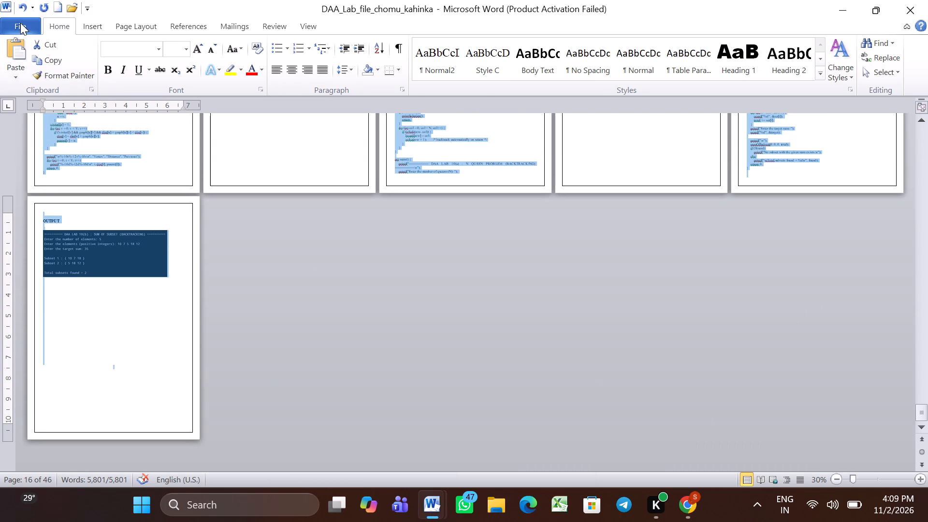
left_click(20, 23)
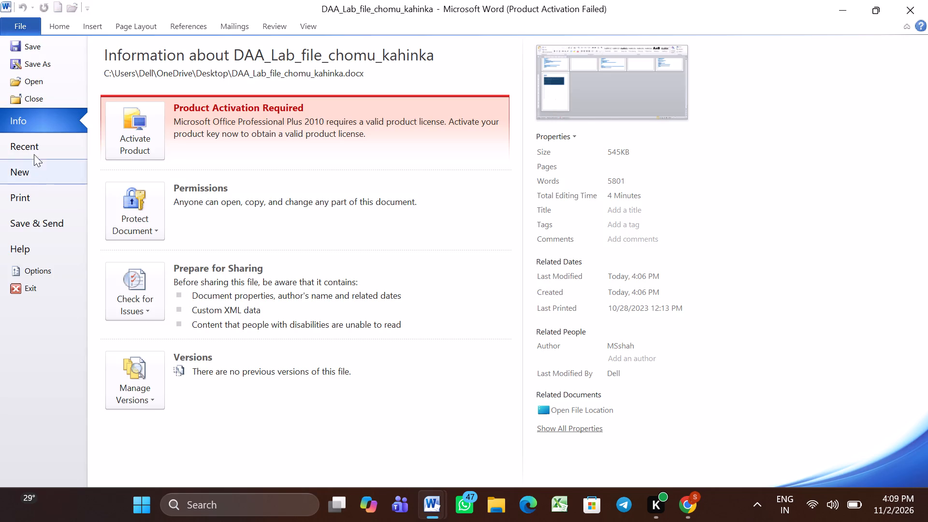
left_click(32, 144)
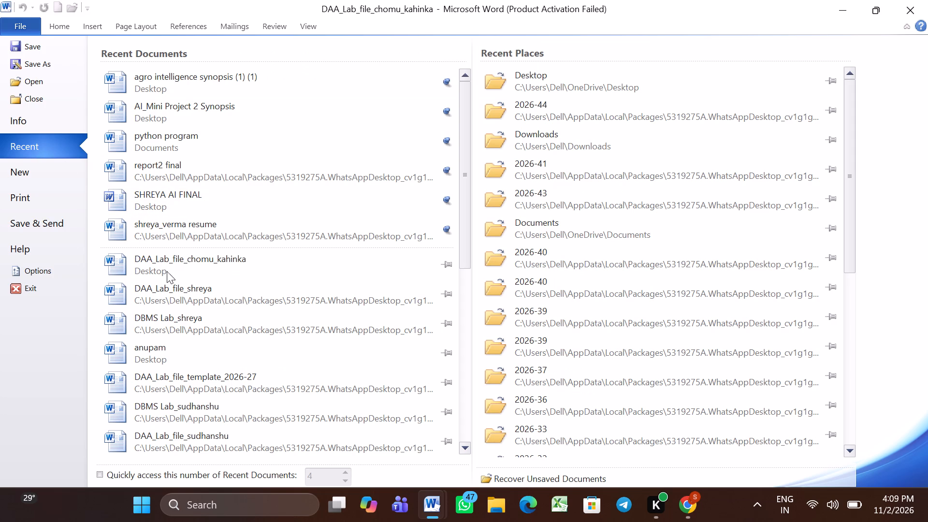
left_click(446, 265)
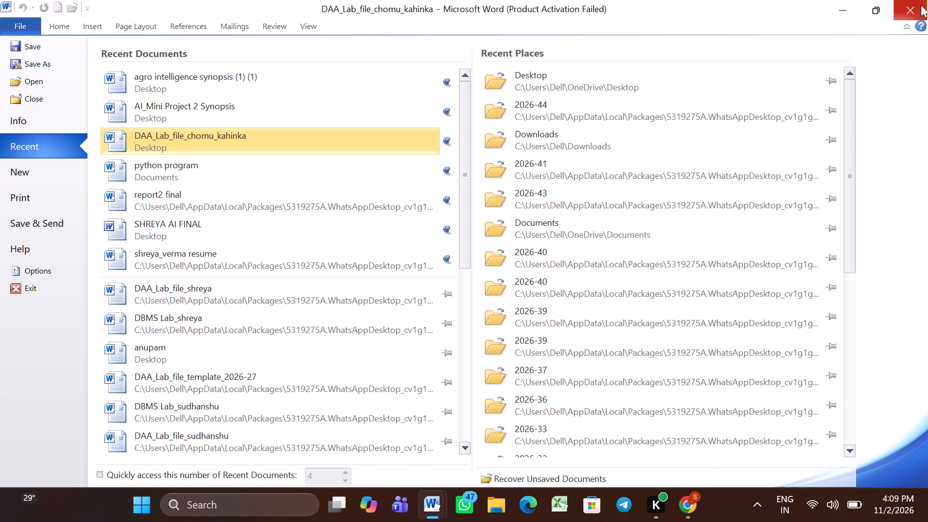
left_click(19, 32)
Return to the cover page of DAA_Lab_file_chomu_kahinka and clear the whole-document selection.
left_click(276, 319)
scroll(276, 319, "up", 7)
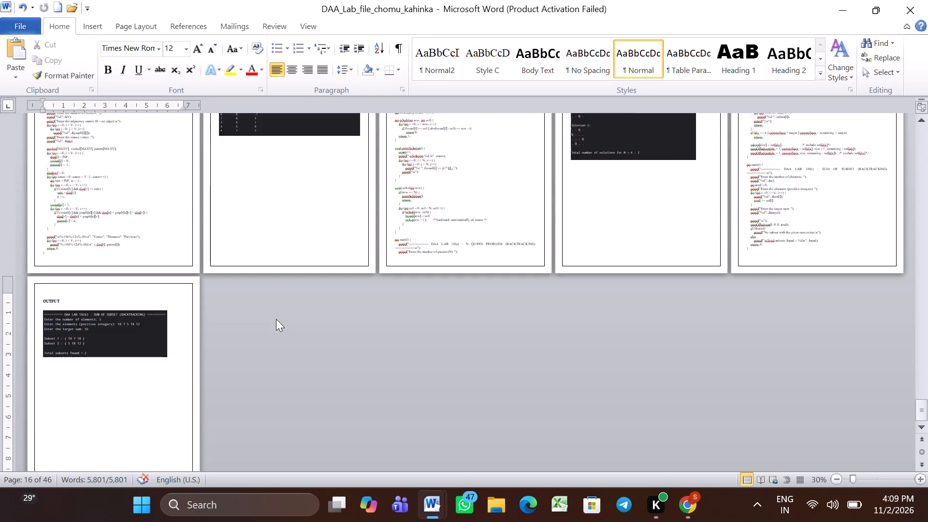
scroll(276, 319, "up", 3)
scroll(276, 319, "up", 20)
scroll(276, 319, "up", 20)
scroll(276, 319, "up", 20)
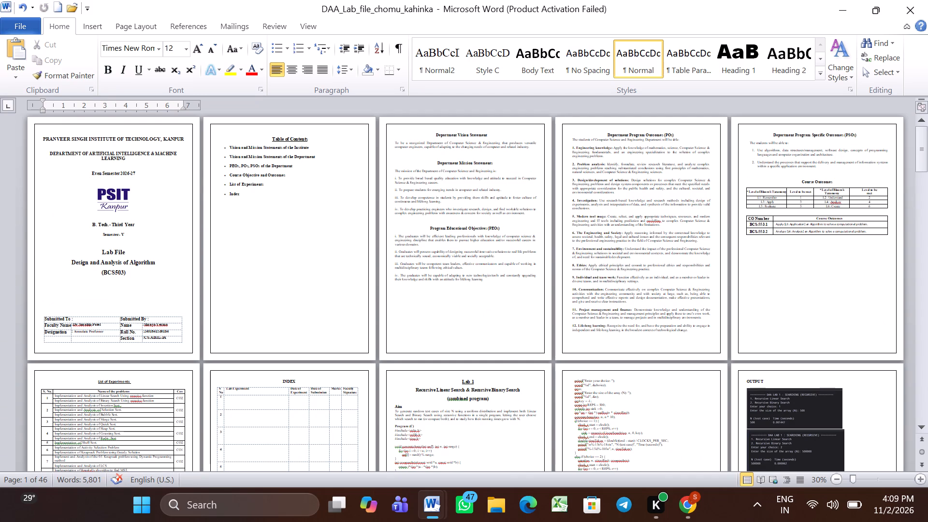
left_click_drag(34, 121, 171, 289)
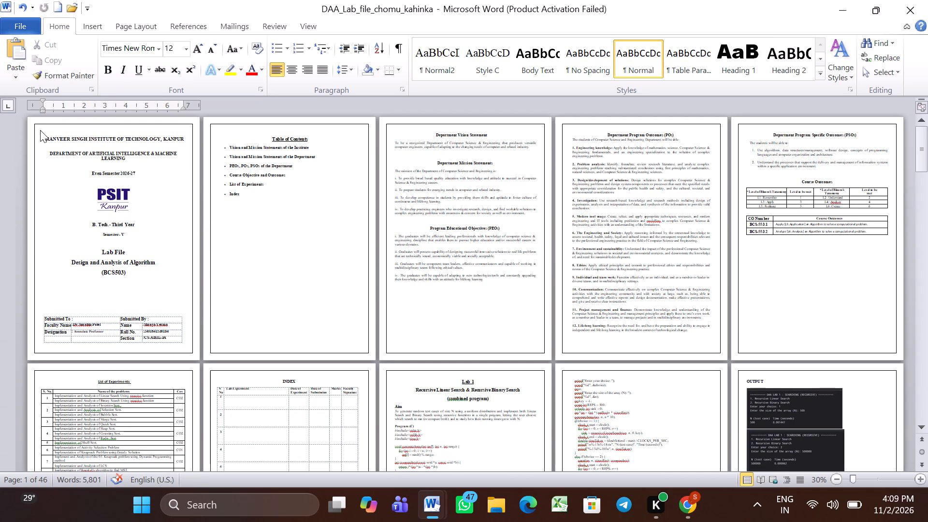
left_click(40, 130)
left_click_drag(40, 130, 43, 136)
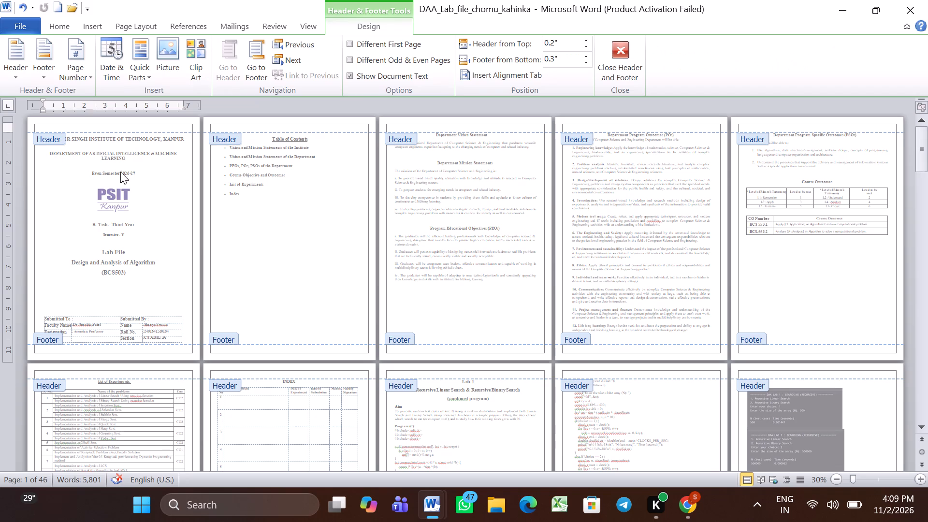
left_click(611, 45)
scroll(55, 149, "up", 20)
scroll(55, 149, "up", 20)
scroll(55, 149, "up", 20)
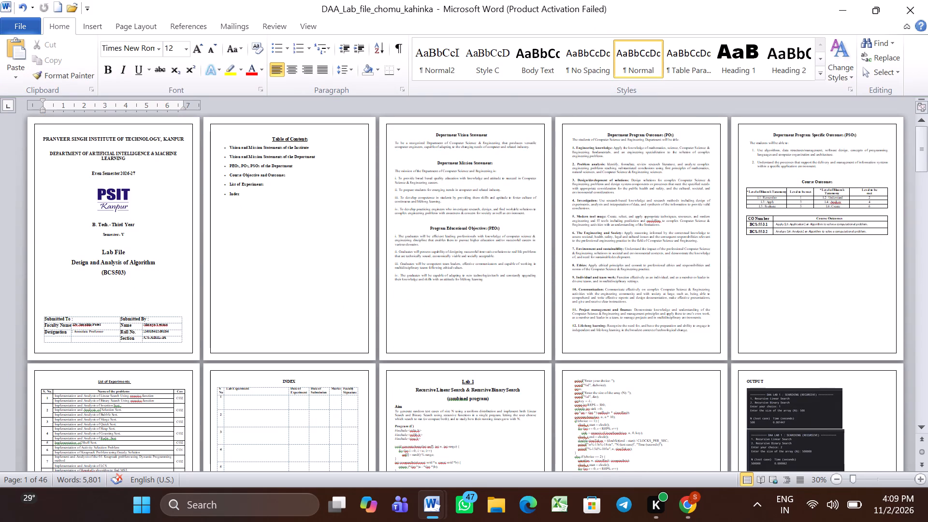
Delete everything from the cover page through the Lab 5 Shell Sort output.
left_click_drag(40, 136, 133, 519)
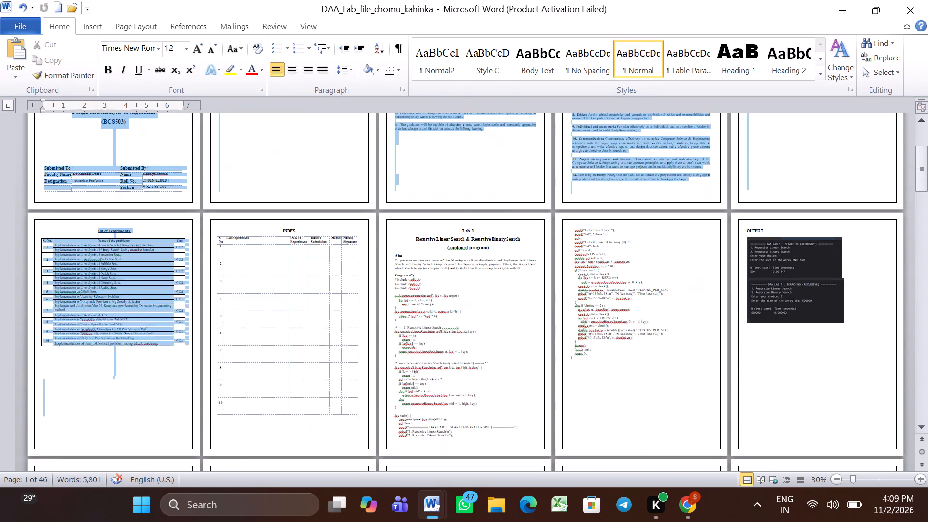
left_click_drag(133, 519, 263, 139)
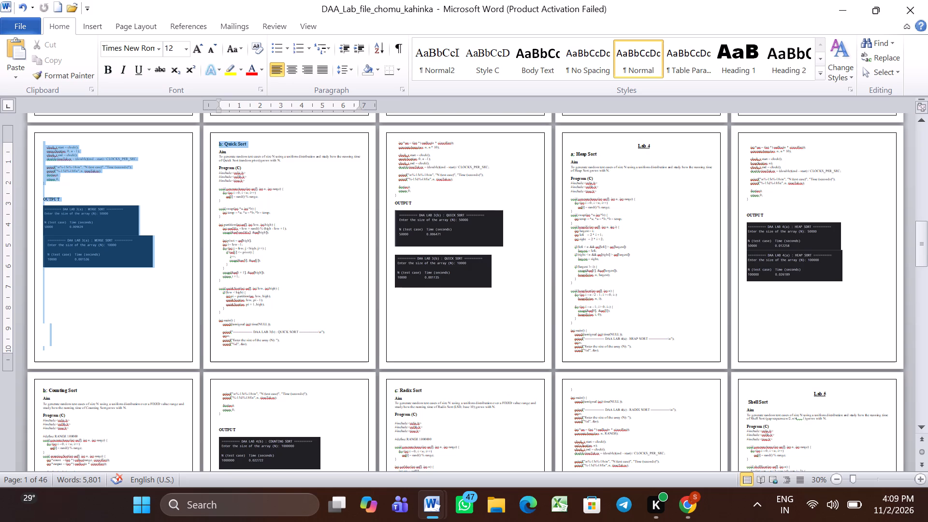
left_click_drag(263, 139, 273, 436)
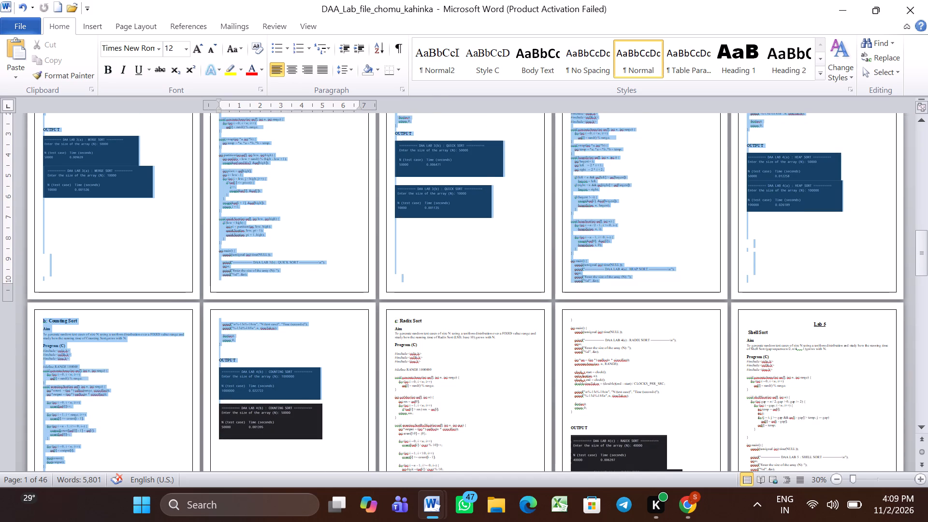
left_click_drag(273, 436, 298, 223)
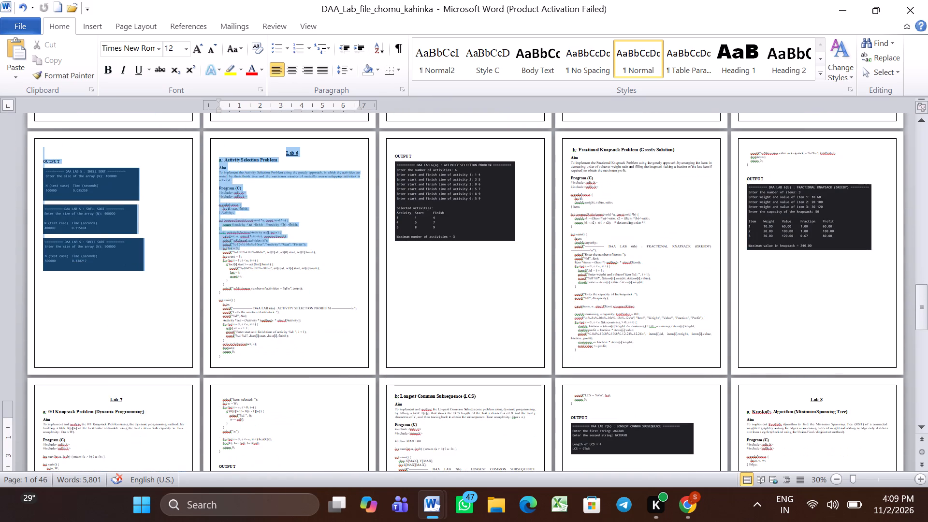
left_click_drag(298, 223, 187, 302)
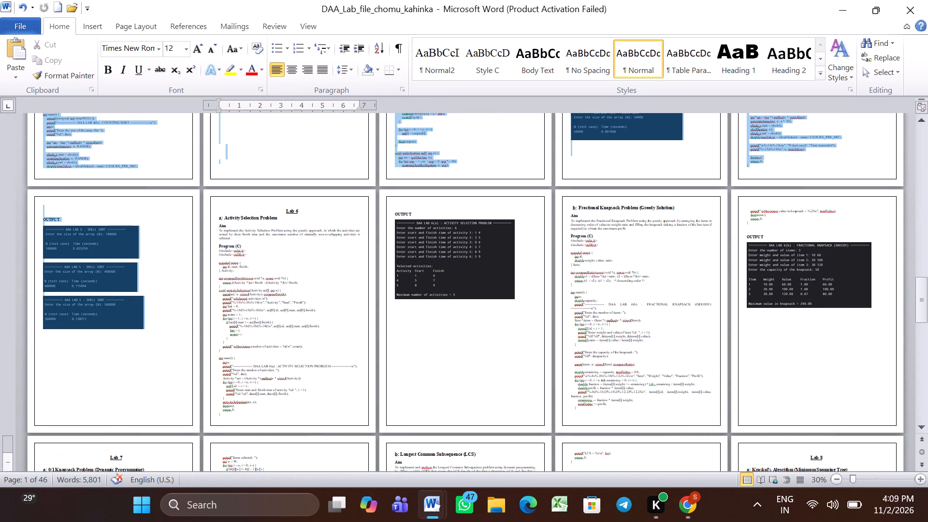
left_click_drag(187, 302, 163, 325)
key("BackSpace")
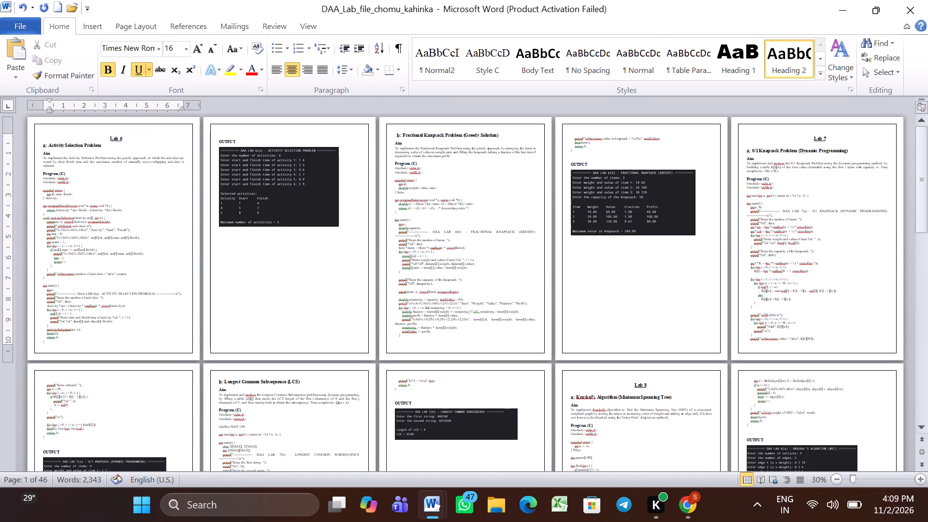
Delete the Lab 6 Activity Selection Problem page with its heading, aim and program, leaving its OUTPUT page in place.
scroll(163, 325, "up", 8)
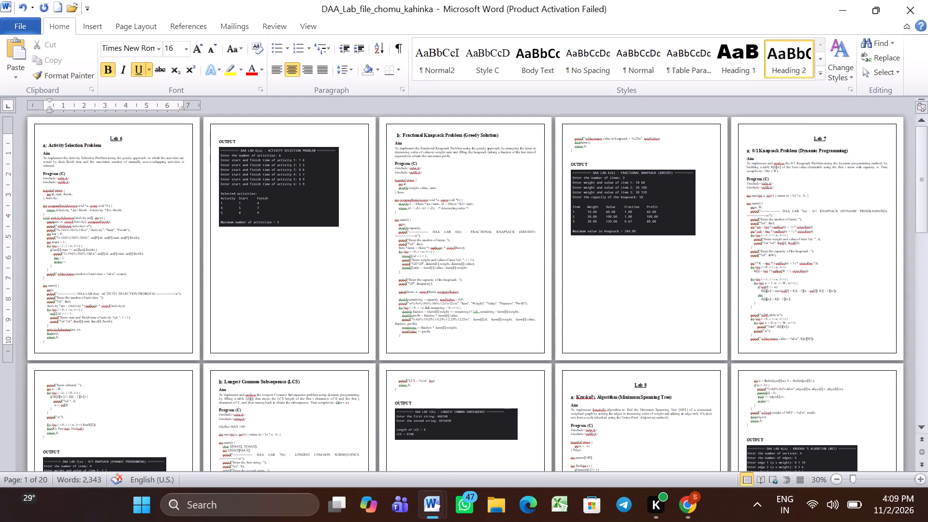
scroll(163, 325, "up", 6)
left_click_drag(72, 133, 158, 349)
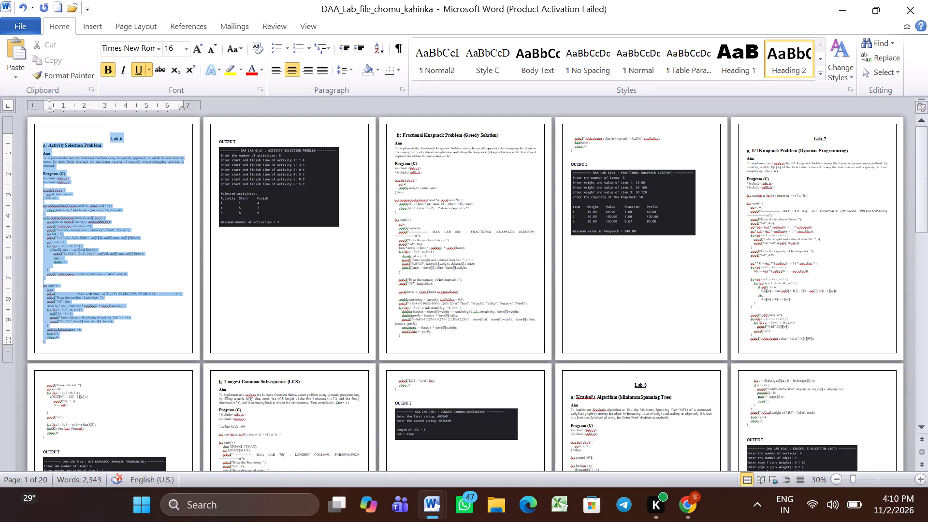
left_click_drag(158, 349, 157, 350)
key("BackSpace")
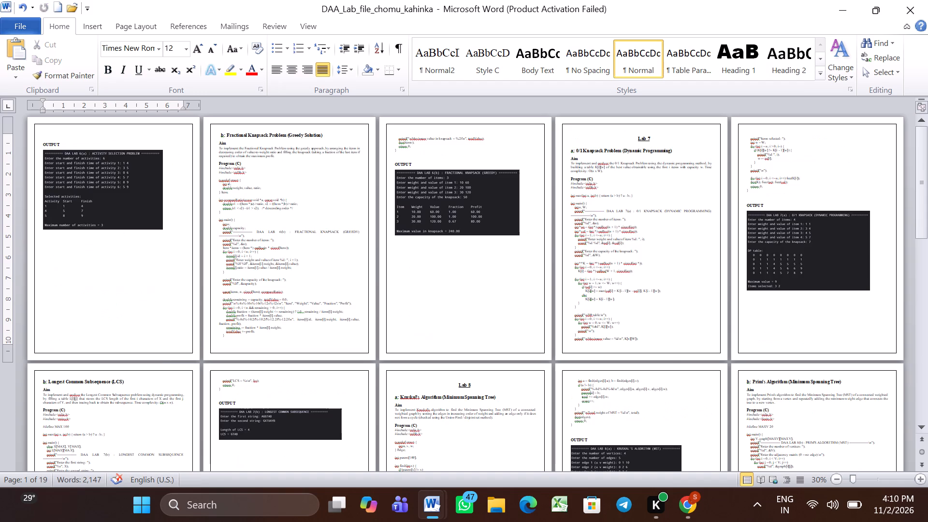
Delete the Fractional Knapsack Problem (Greedy Solution) page containing its heading, aim and most of the program code.
left_click_drag(215, 134, 355, 359)
key("BackSpace")
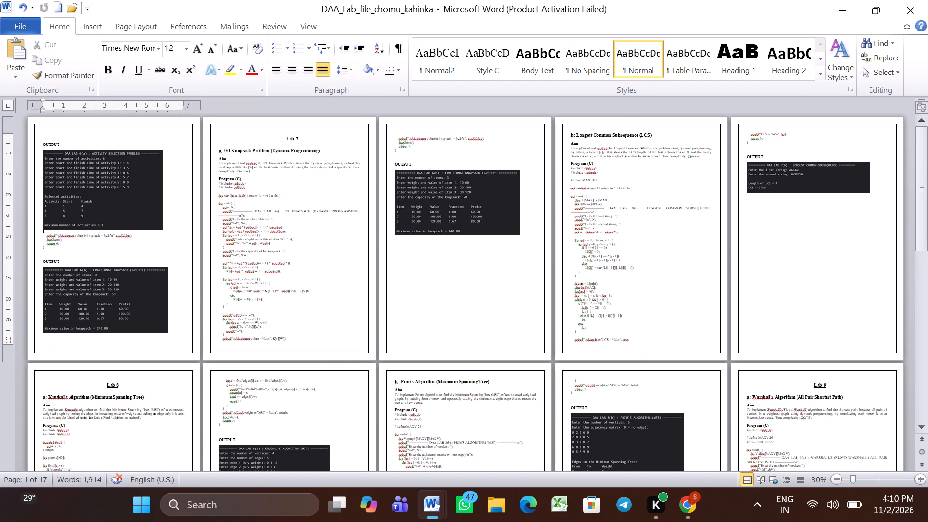
Insert blank lines below the Activity Selection output so the remaining Fractional Knapsack code and OUTPUT start on a new page.
key("Return")
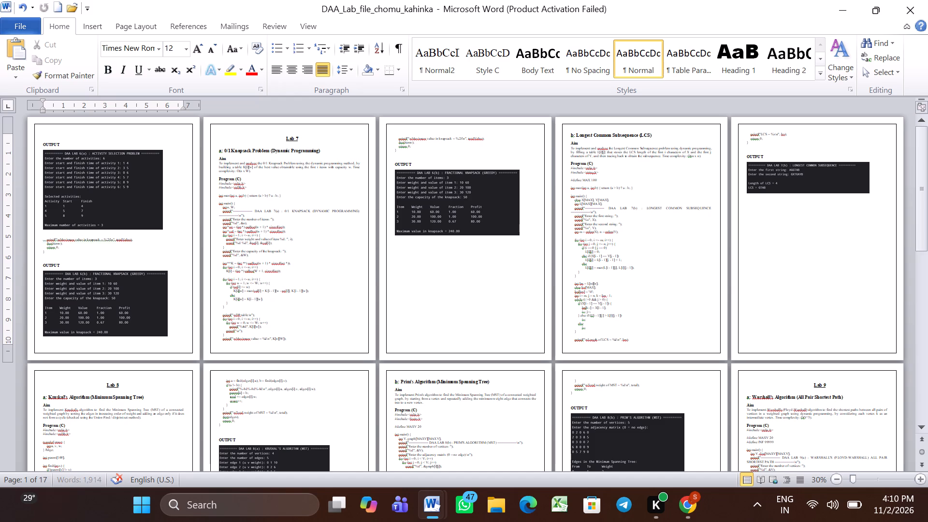
key("Return")
key("Return")
key("Return")
key("Return")
key("Return")
key("Return")
key("Return")
key("Return")
key("Return")
key("Return")
key("Return")
key("Return")
key("Return")
key("Return")
key("Return")
key("Return")
key("Return")
key("Return")
key("Return")
key("Return")
key("Return")
key("Return")
key("Return")
key("Return")
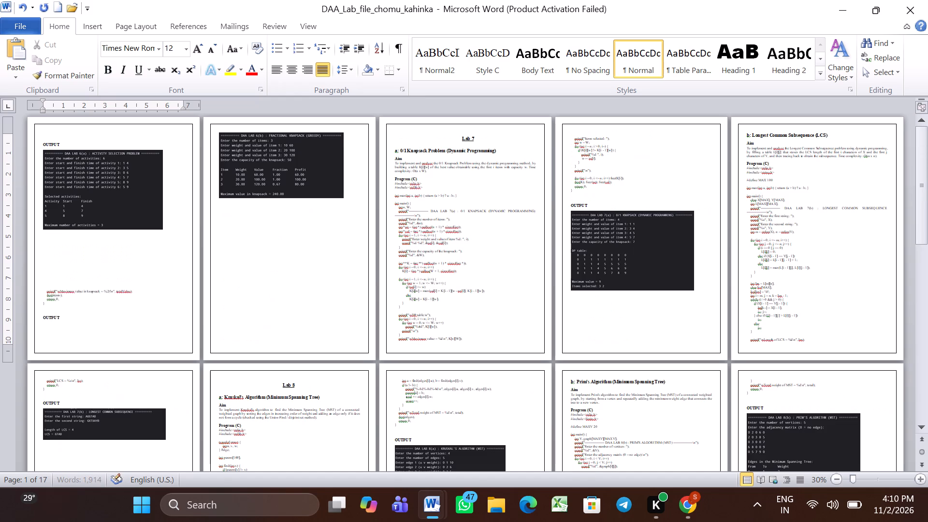
key("Return")
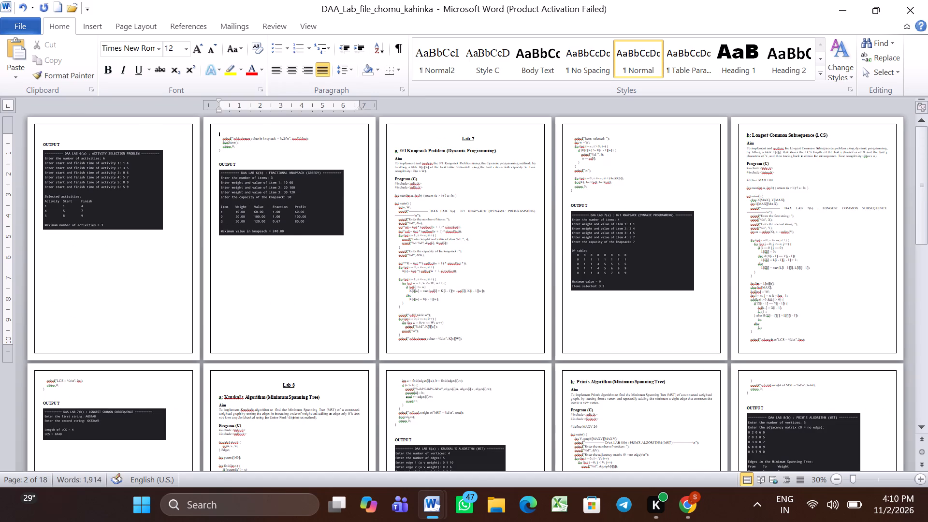
key("BackSpace")
Delete everything from the Lab 7 heading through the first page of Kruskal's Algorithm code in Lab 8.
scroll(356, 258, "down", 1)
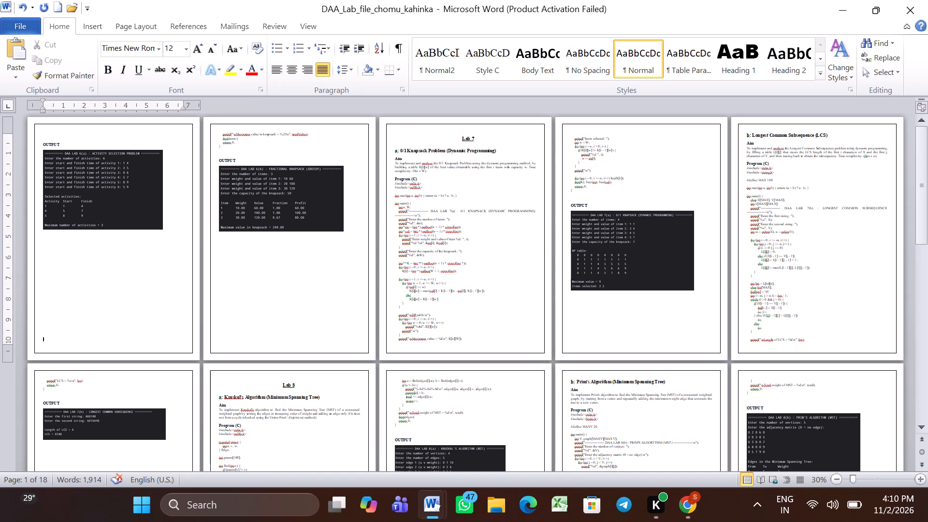
left_click_drag(418, 136, 461, 333)
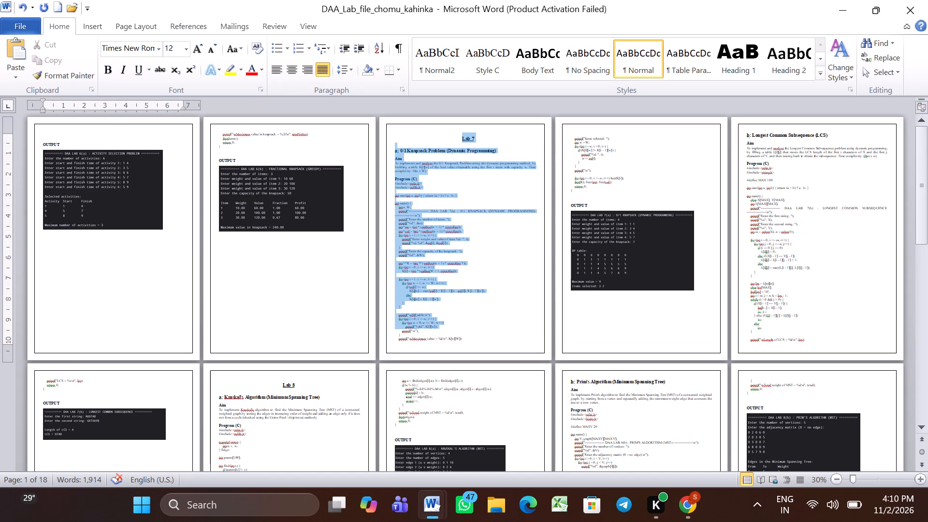
left_click_drag(461, 333, 470, 376)
key("BackSpace")
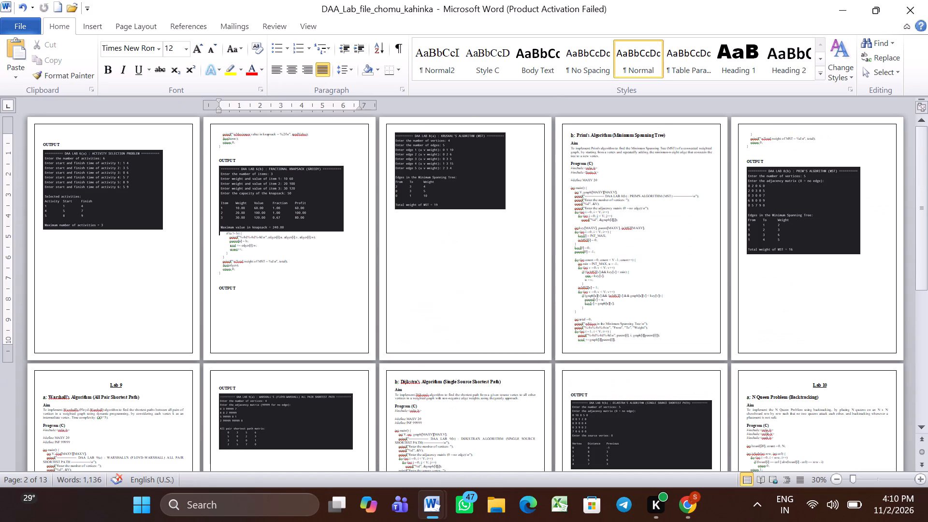
Insert blank lines below the Fractional Knapsack output so the remaining Kruskal's code and OUTPUT start on a new page.
key("Return")
key("Return")
key("Return")
key("Return")
key("Return")
key("Return")
key("Return")
key("Return")
key("Return")
key("Return")
key("Return")
key("Return")
key("Return")
key("Return")
key("Return")
key("Return")
key("Return")
key("Return")
key("Return")
key("Return")
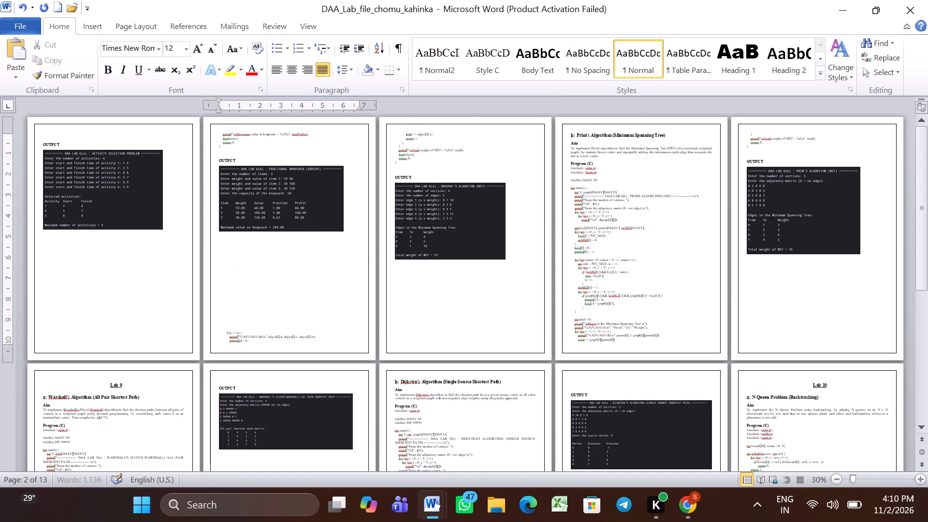
key("Return")
key("Return")
key("Return")
key("BackSpace")
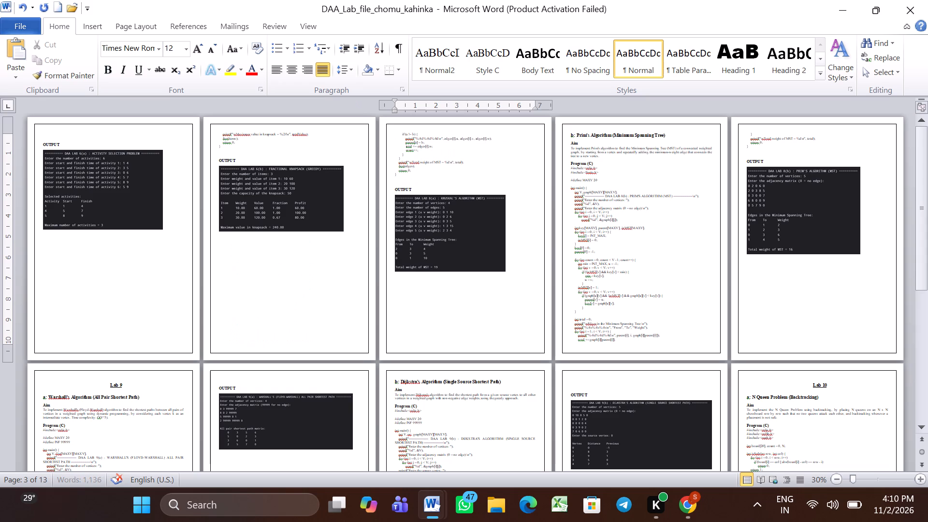
key("BackSpace")
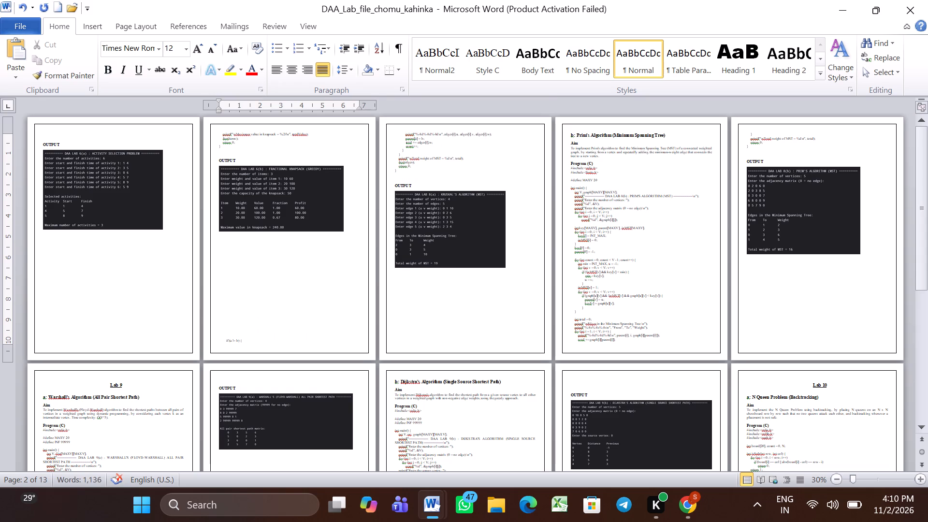
key("Return")
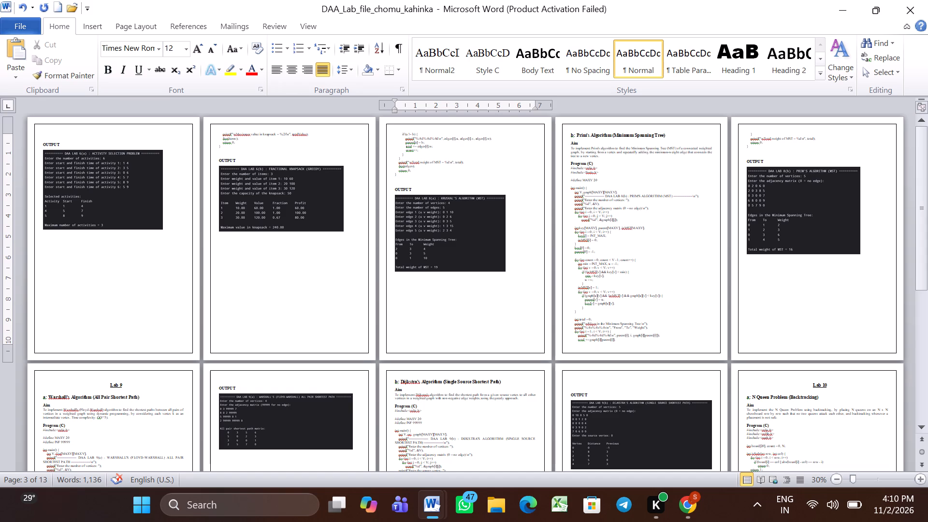
Delete the Prim's Algorithm page with its heading, aim and program code, undoing any extra deletion beyond it.
left_click_drag(570, 135, 667, 346)
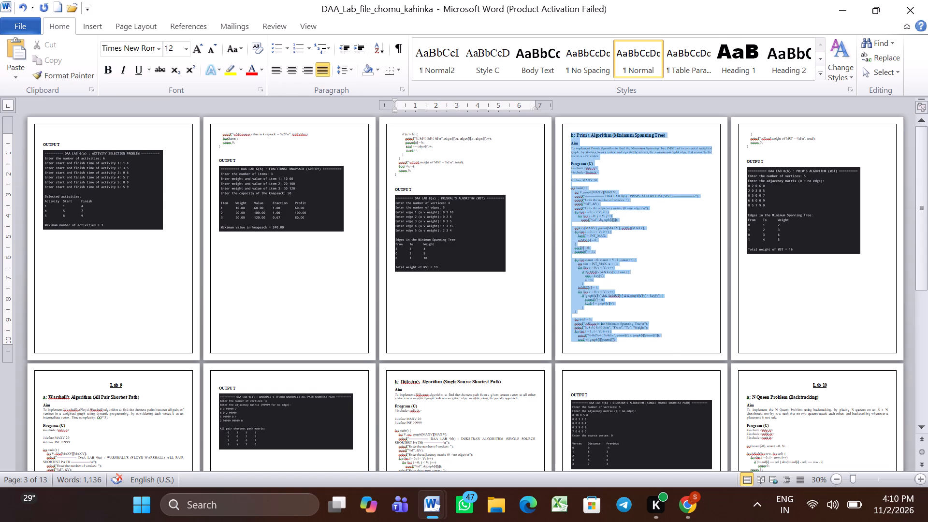
left_click_drag(667, 346, 667, 337)
key("BackSpace")
key("BackSpace")
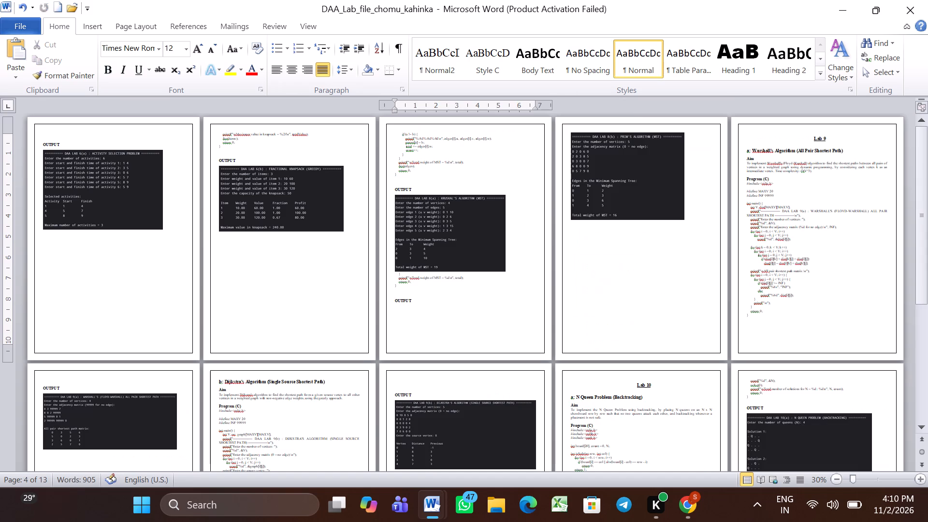
key("BackSpace")
key("ctrl+z")
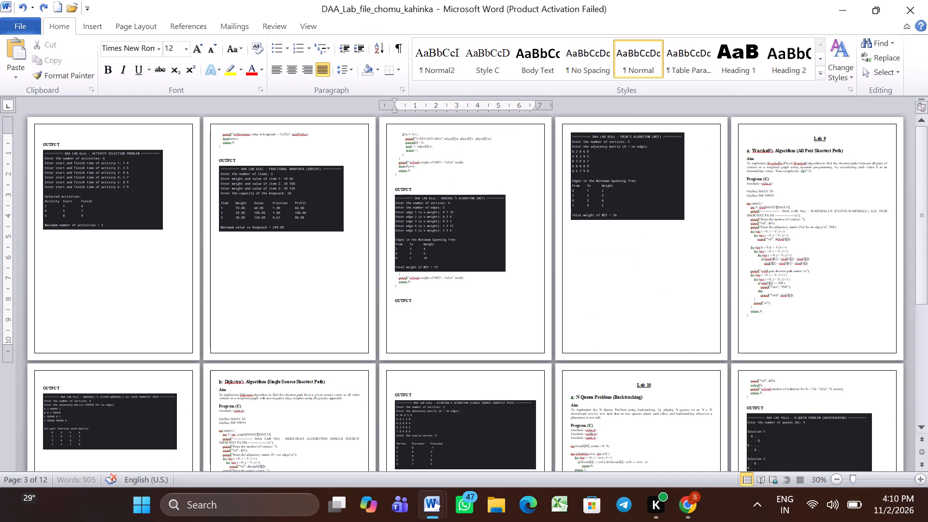
key("ctrl+z")
key("BackSpace")
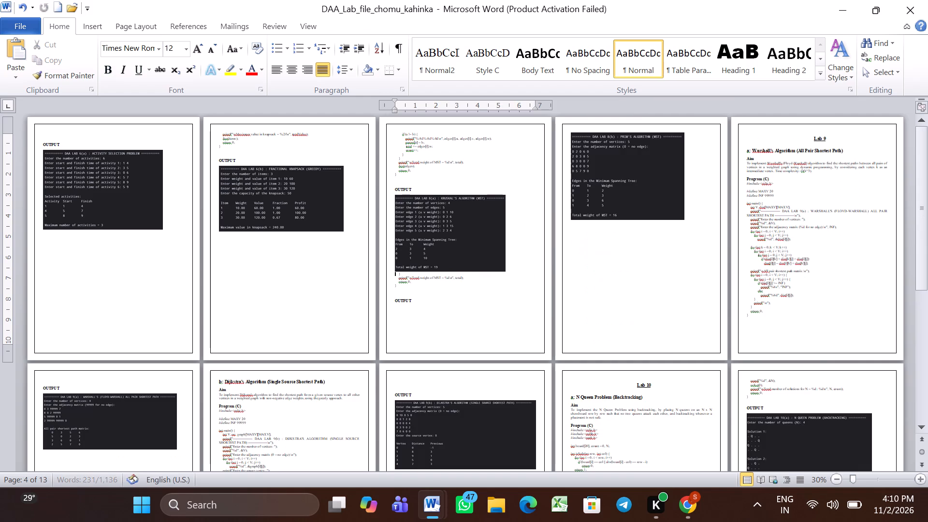
Insert blank lines below the Kruskal's Algorithm output so the remaining Prim's code and OUTPUT start on a new page.
key("Return")
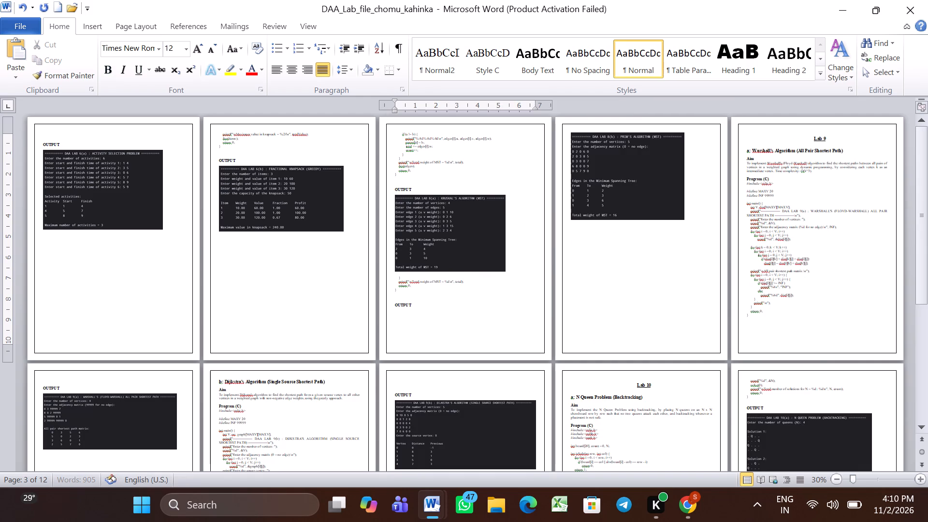
key("Return")
key("Return")
key("Return")
key("Return")
key("Return")
key("Return")
key("Return")
key("Return")
key("Return")
key("Return")
key("Return")
key("Return")
key("Return")
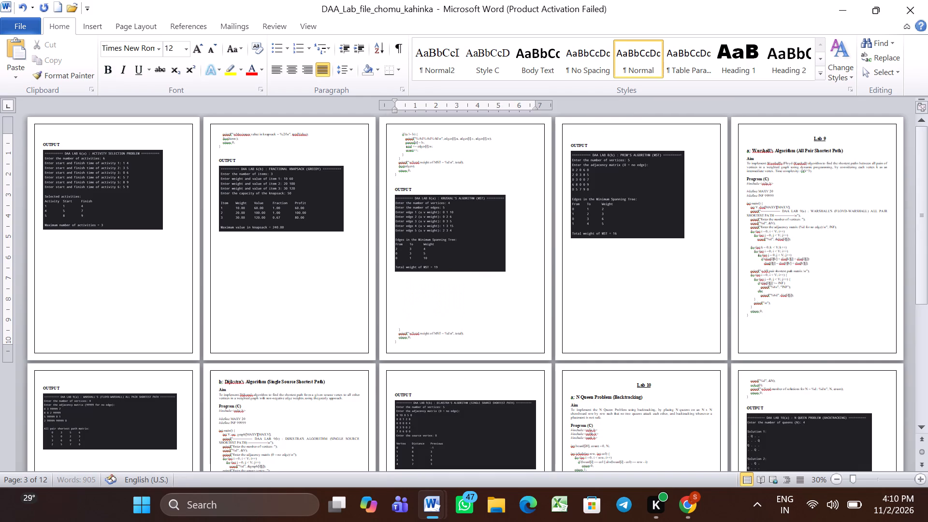
key("Return")
key("Return")
key("Return")
key("Return")
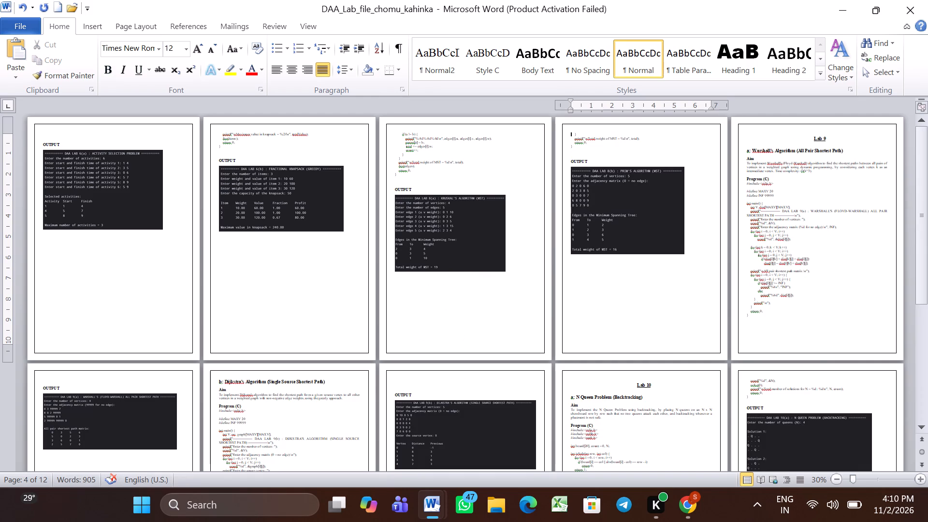
key("Return")
key("BackSpace")
Delete the Lab 9 Warshall's Algorithm heading, aim and program code.
left_click_drag(752, 133, 781, 323)
key("BackSpace")
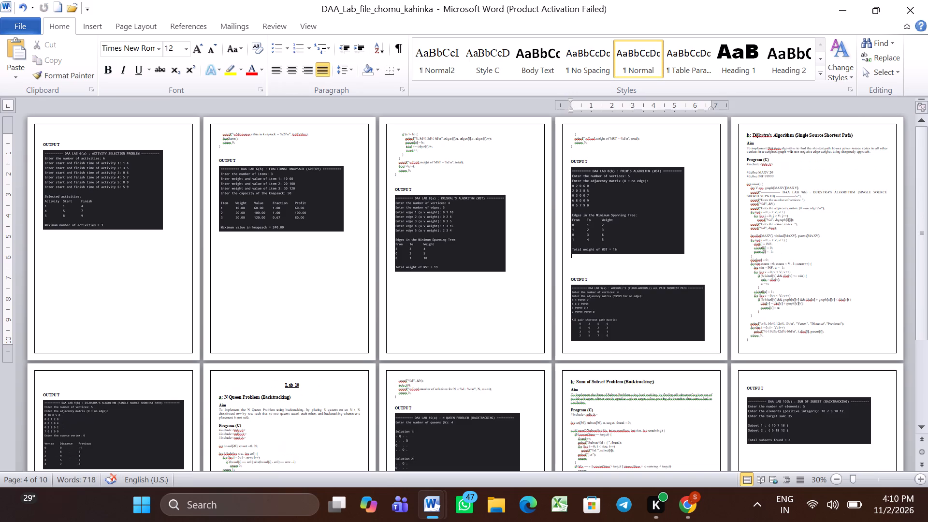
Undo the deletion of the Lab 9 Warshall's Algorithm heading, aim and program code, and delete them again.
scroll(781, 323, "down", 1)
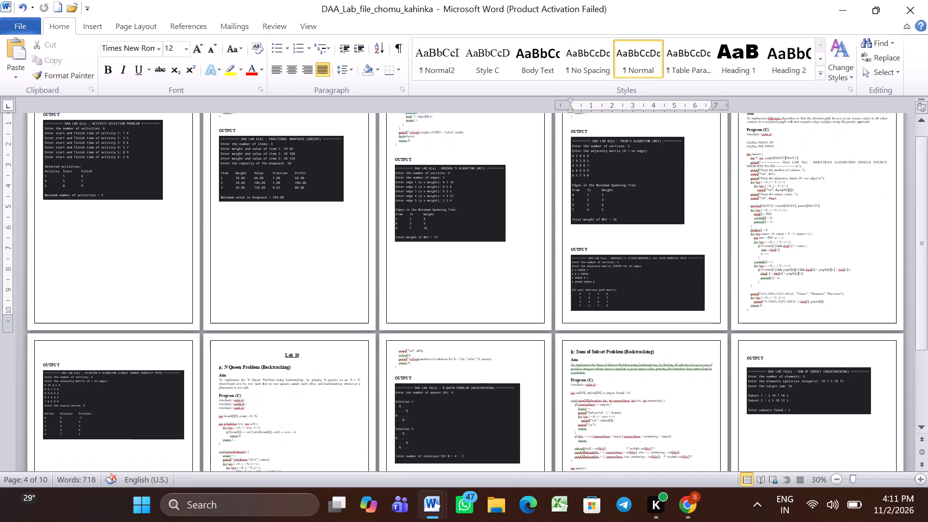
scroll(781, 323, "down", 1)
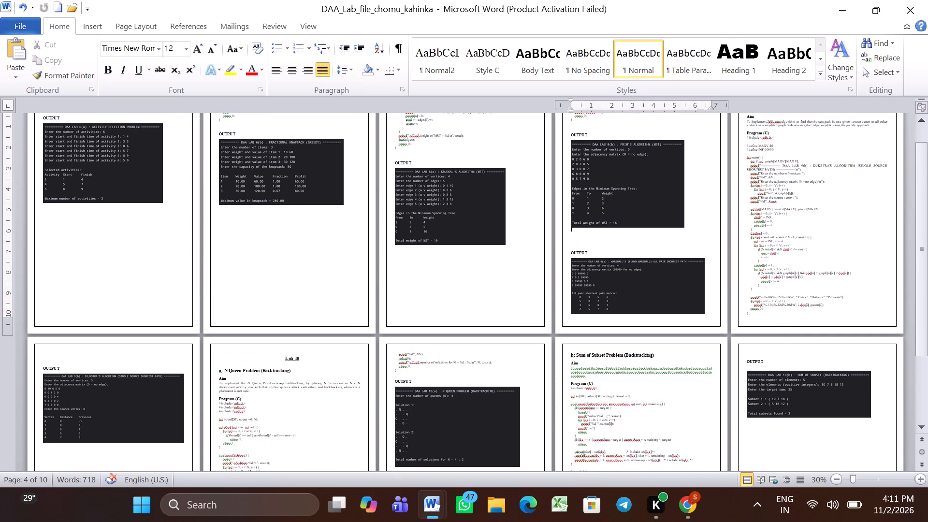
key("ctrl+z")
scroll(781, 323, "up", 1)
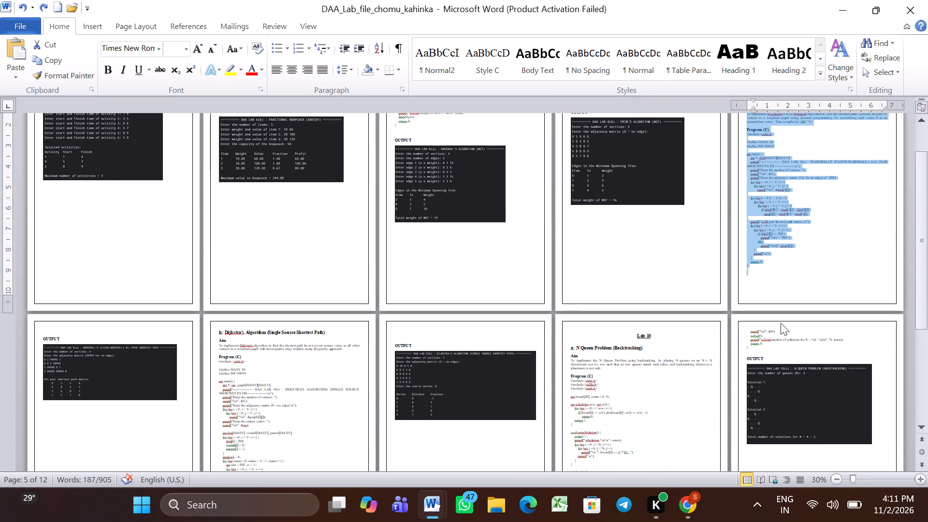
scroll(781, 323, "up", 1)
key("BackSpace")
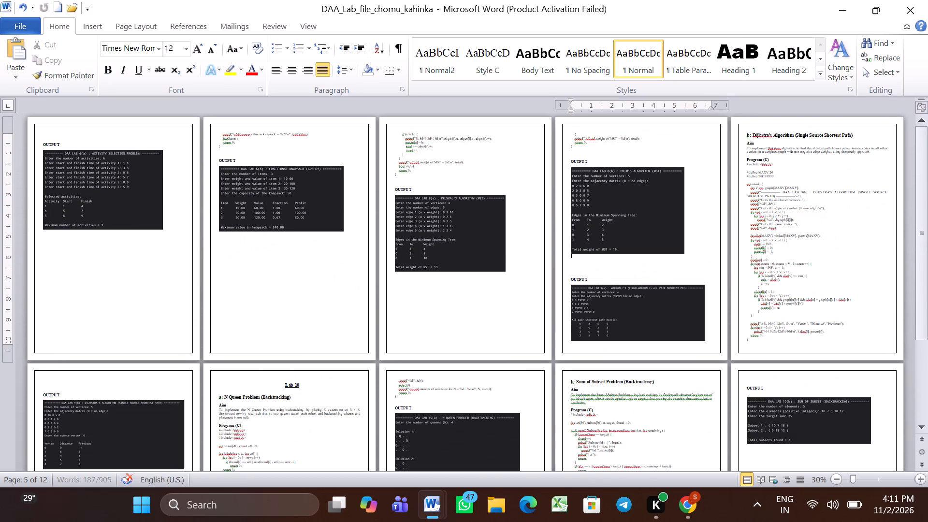
Insert blank lines below the Prim's Algorithm output so the Warshall's OUTPUT heading and its screenshot start on a new page.
key("Return")
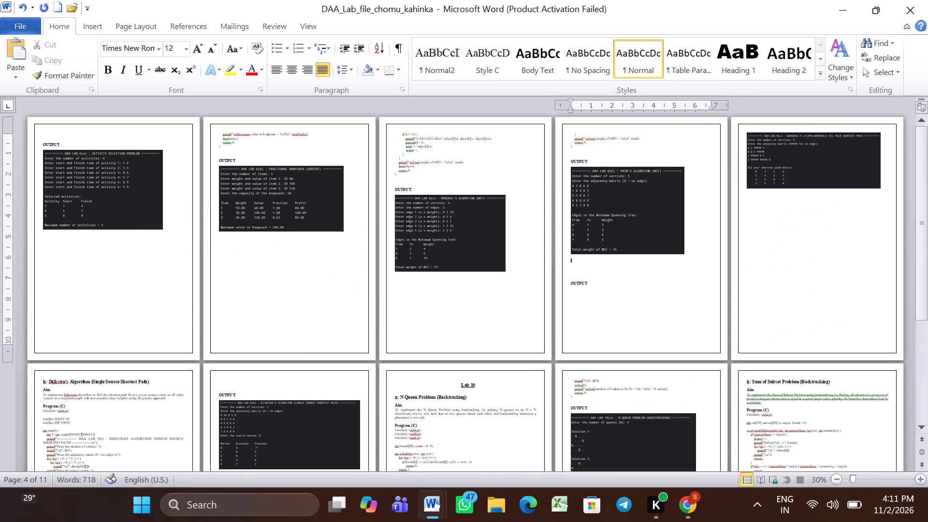
key("Return")
key("Return")
key("Return")
key("Return")
key("Return")
key("Return")
key("Return")
key("Return")
key("Return")
key("Return")
key("Return")
key("Return")
key("Return")
key("Return")
key("Return")
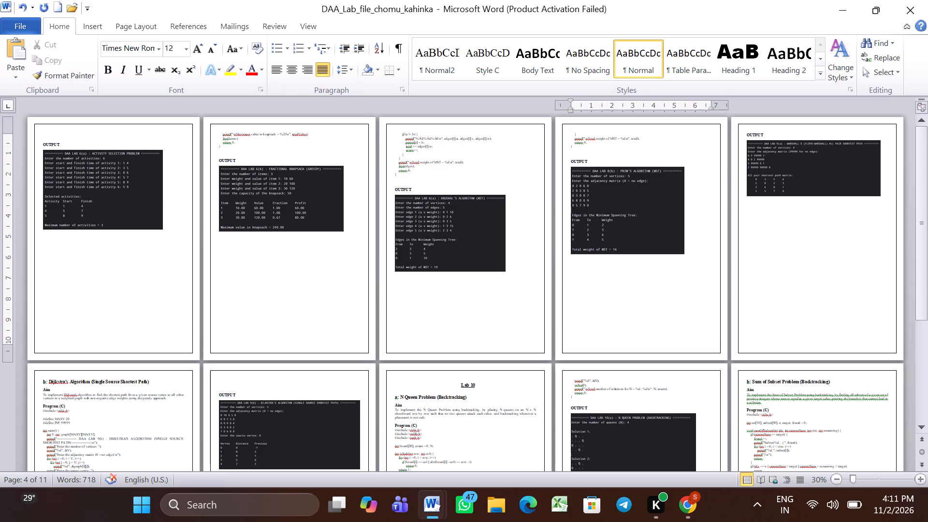
key("Return")
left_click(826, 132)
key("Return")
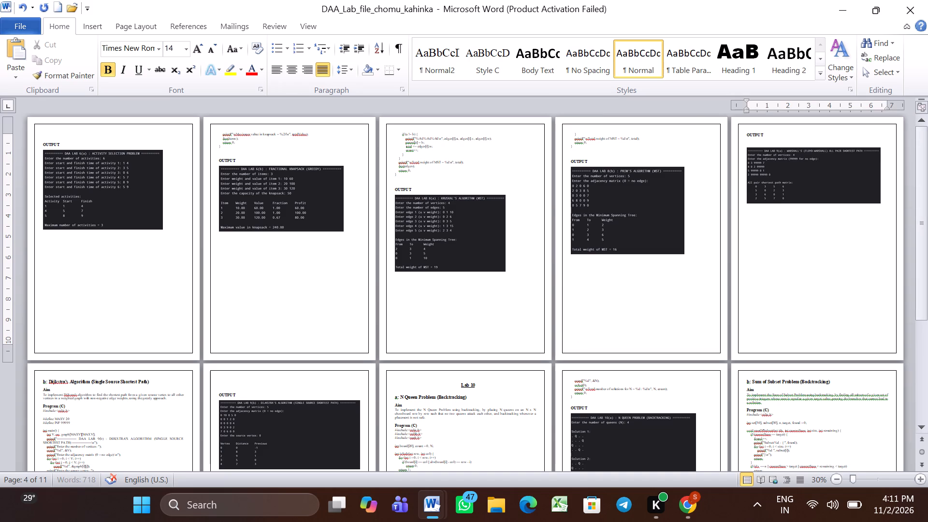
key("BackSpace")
Delete the Dijkstra's Algorithm page with its heading, aim and program code.
scroll(519, 292, "down", 3)
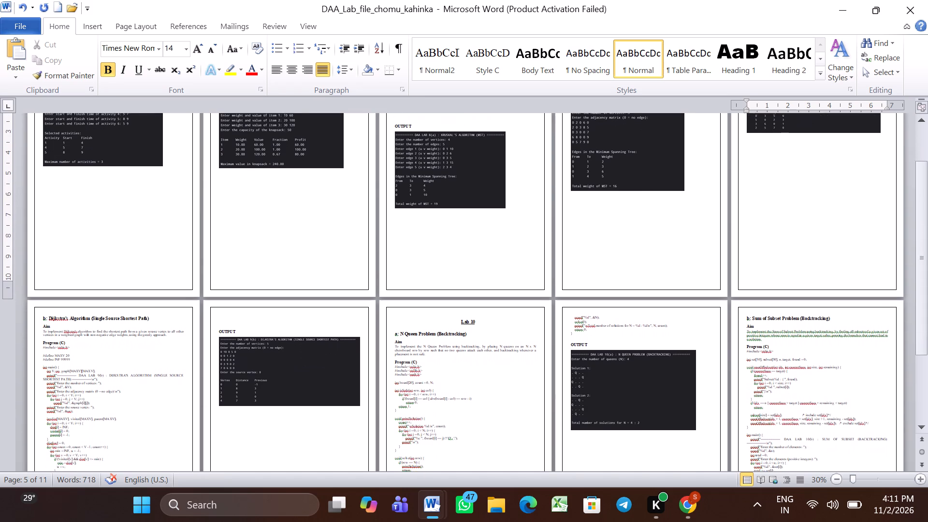
scroll(519, 292, "down", 2)
scroll(519, 292, "up", 2)
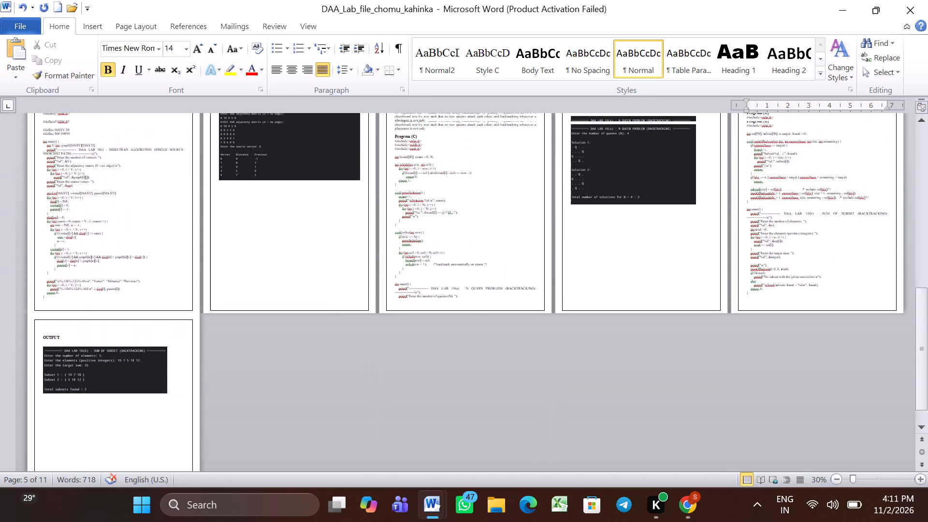
scroll(519, 292, "up", 3)
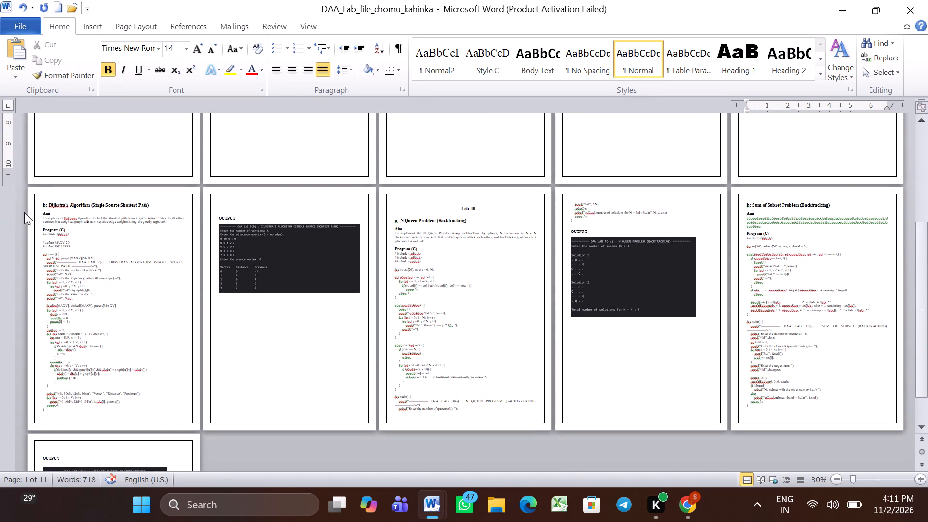
left_click(39, 202)
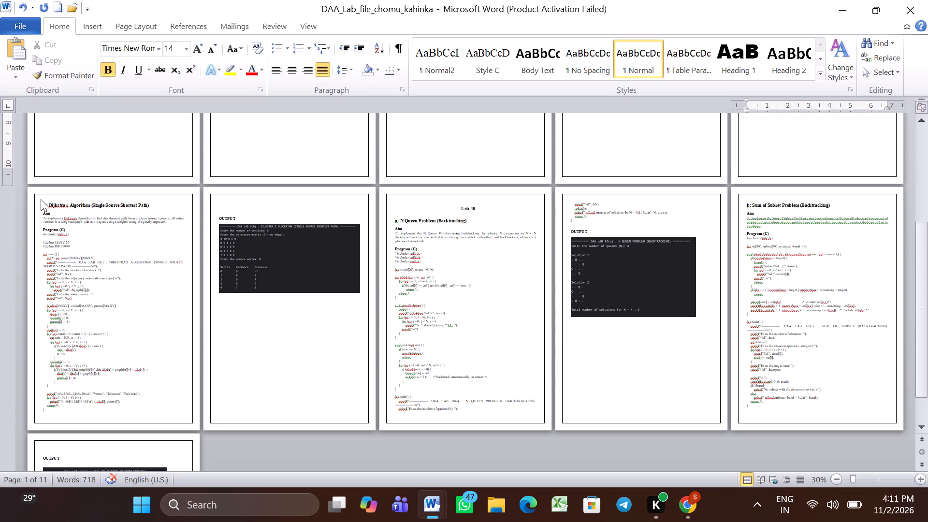
left_click_drag(41, 206, 116, 411)
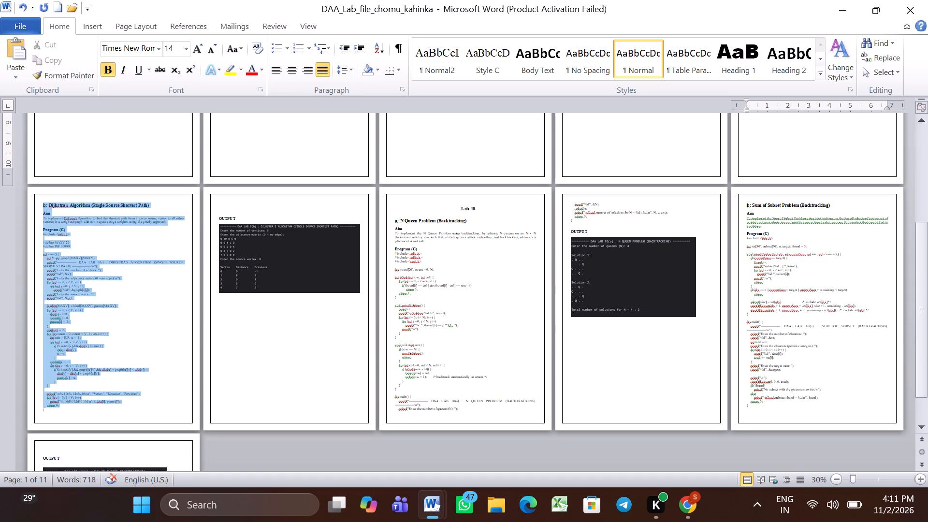
left_click_drag(116, 411, 122, 419)
key("BackSpace")
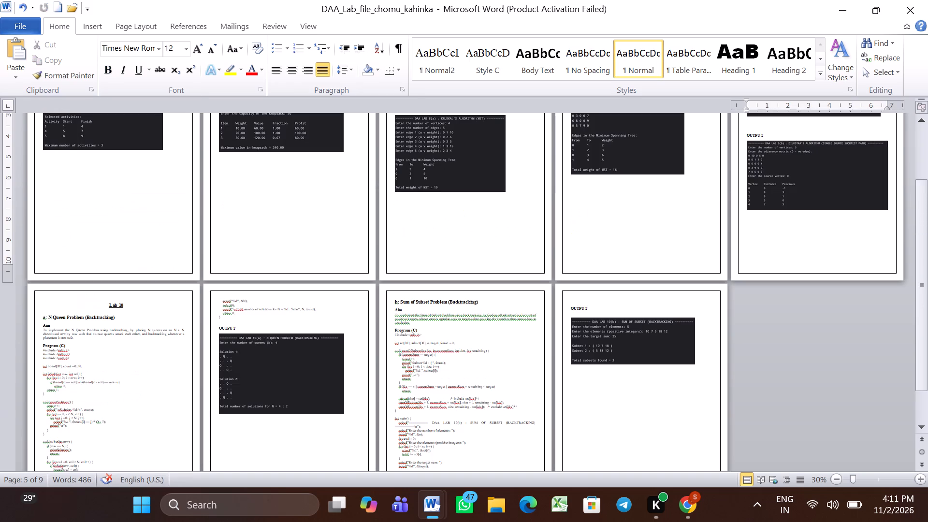
Insert blank lines below the Warshall's output so the Dijkstra's OUTPUT heading and its screenshot start on a new page.
scroll(122, 419, "up", 5)
key("Return")
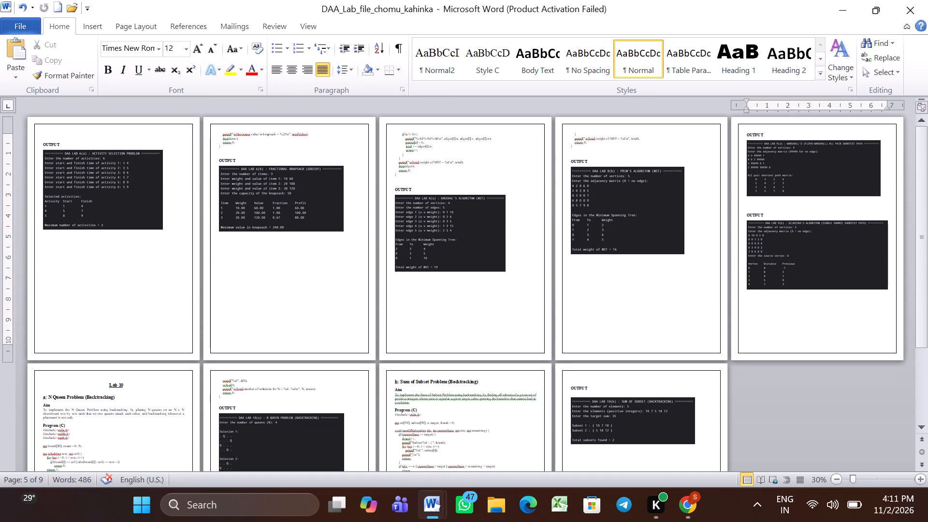
key("Return")
key("Return")
key("Return")
key("Return")
key("Return")
key("Return")
key("Return")
key("Return")
key("Return")
key("Return")
key("Return")
key("Return")
key("Return")
key("Return")
key("Return")
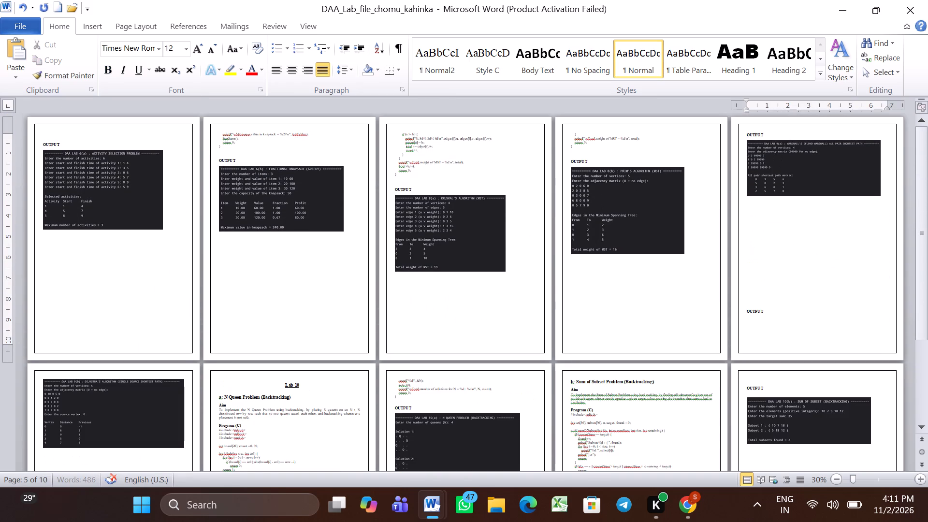
key("Return")
key("Return")
key("Return")
key("Return")
key("Return")
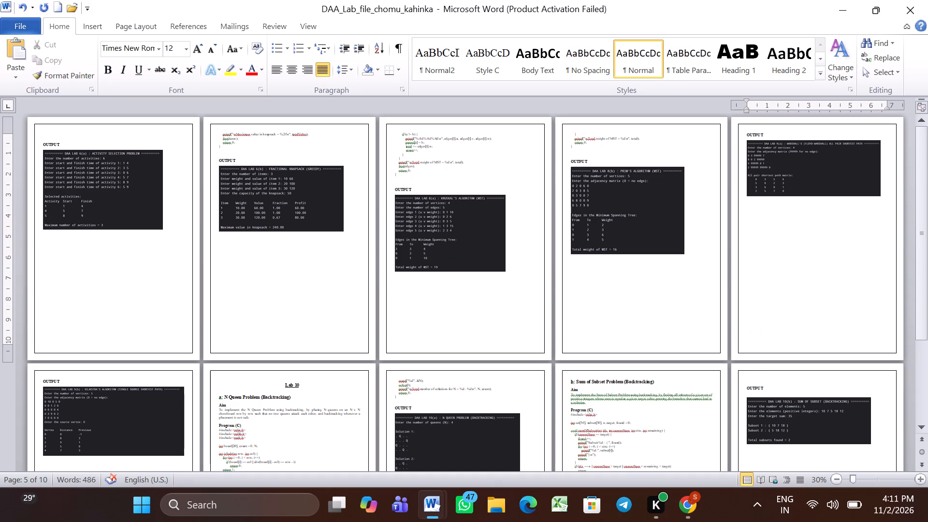
key("Return")
Delete the Lab 10 N Queen Problem page with its heading, aim and program code, undoing any extra deletion beyond it.
scroll(141, 258, "down", 2)
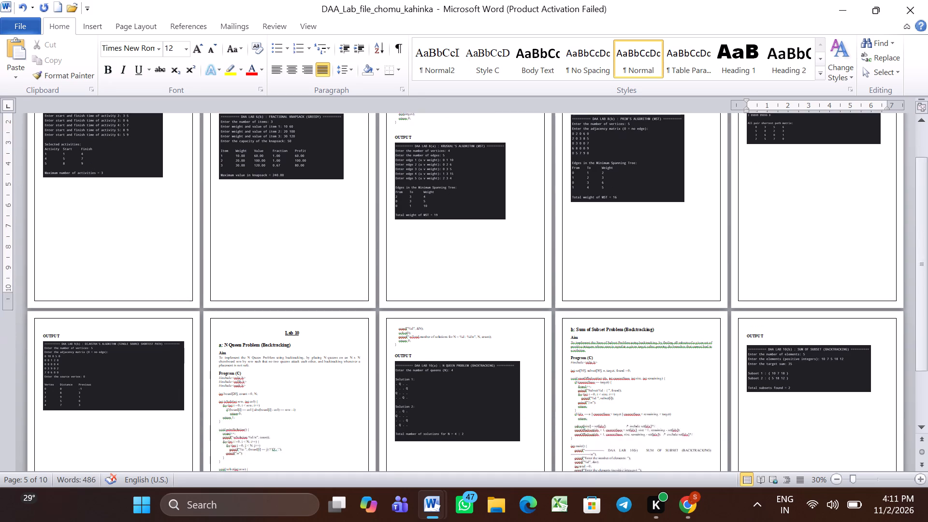
scroll(141, 258, "down", 4)
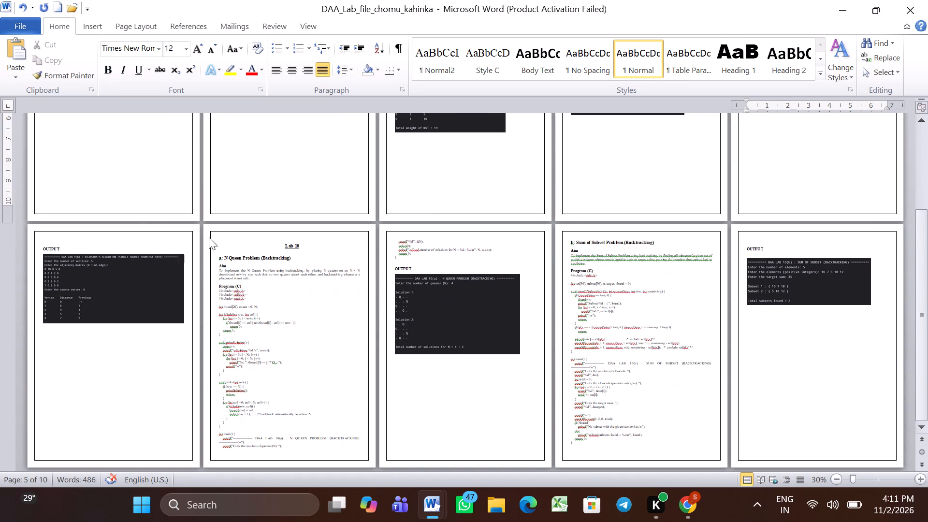
left_click_drag(226, 242, 284, 462)
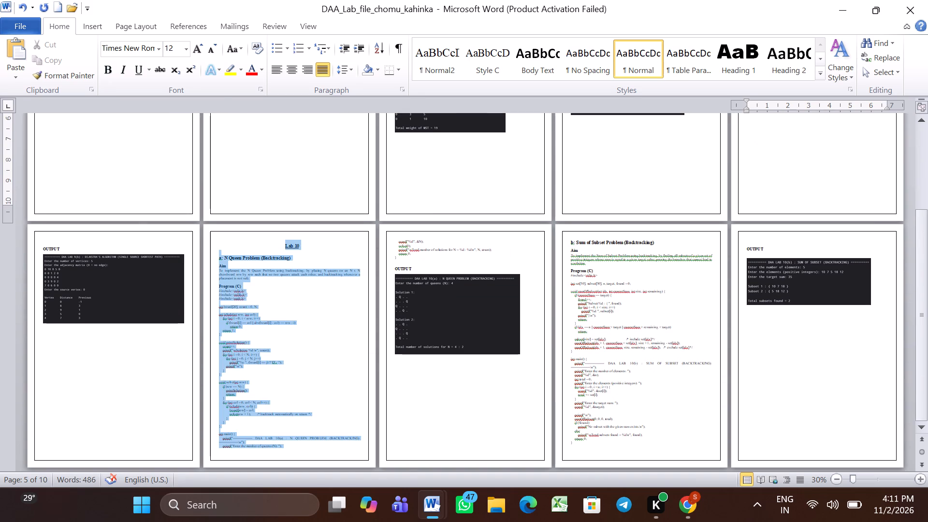
left_click_drag(284, 462, 288, 493)
key("BackSpace")
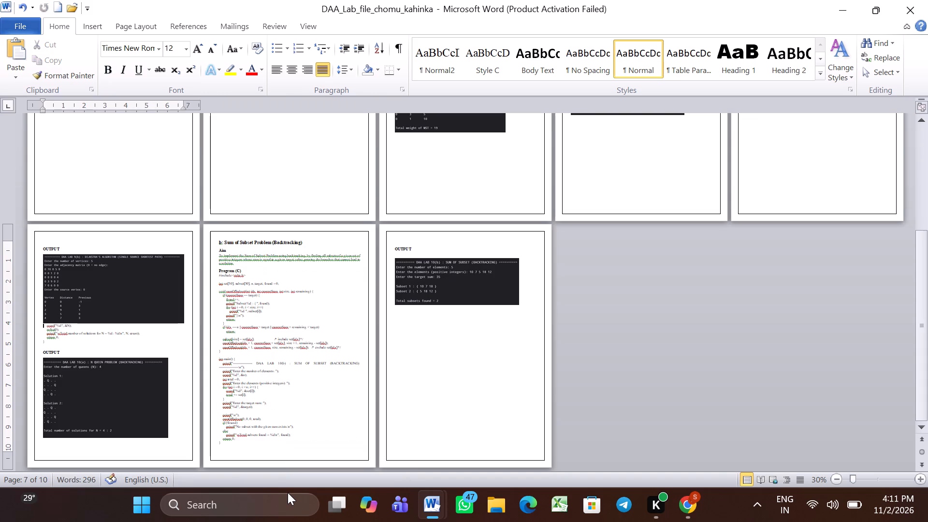
key("BackSpace")
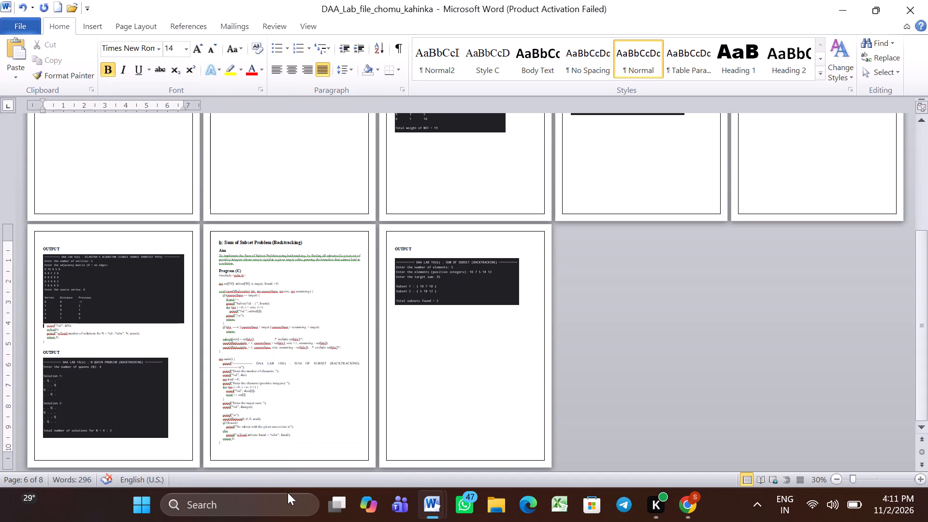
key("ctrl+z")
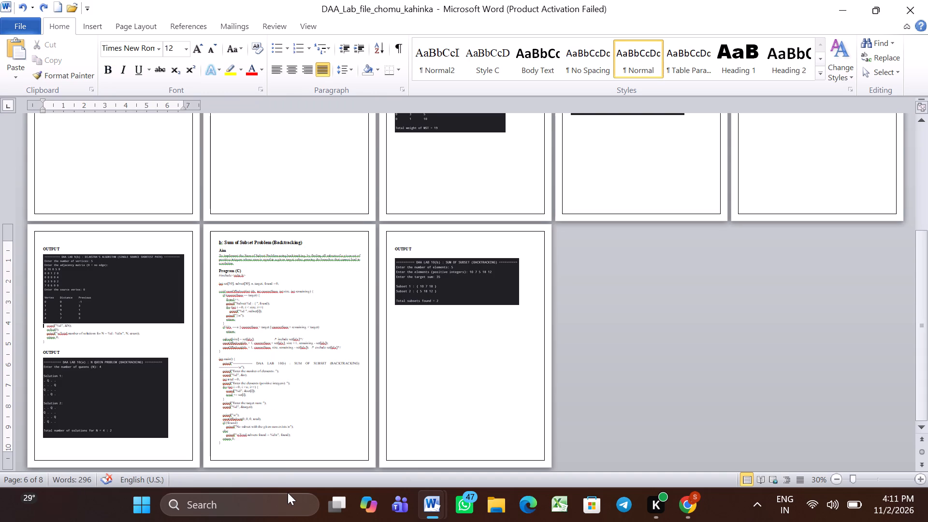
key("ctrl+z")
key("BackSpace")
Insert blank lines below the Dijkstra's output so the remaining N Queen code and OUTPUT start on a new page.
key("Return")
key("Return")
key("Return")
key("Return")
key("Return")
key("Return")
key("Return")
key("Return")
key("Return")
key("Return")
key("Return")
key("Return")
key("Return")
key("Return")
key("Return")
key("Return")
key("Return")
key("Return")
key("Return")
key("Return")
key("Return")
key("Return")
key("Return")
key("Return")
key("Return")
key("Return")
key("Return")
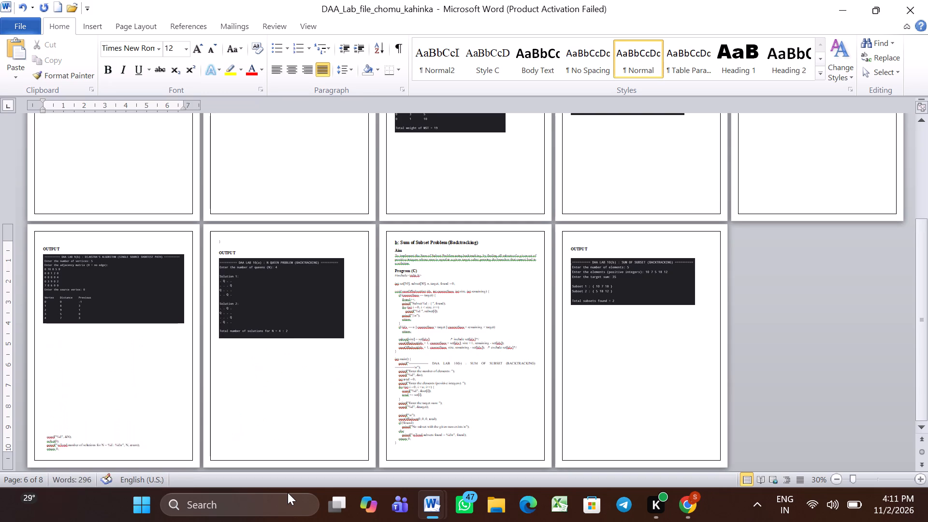
key("Return")
key("BackSpace")
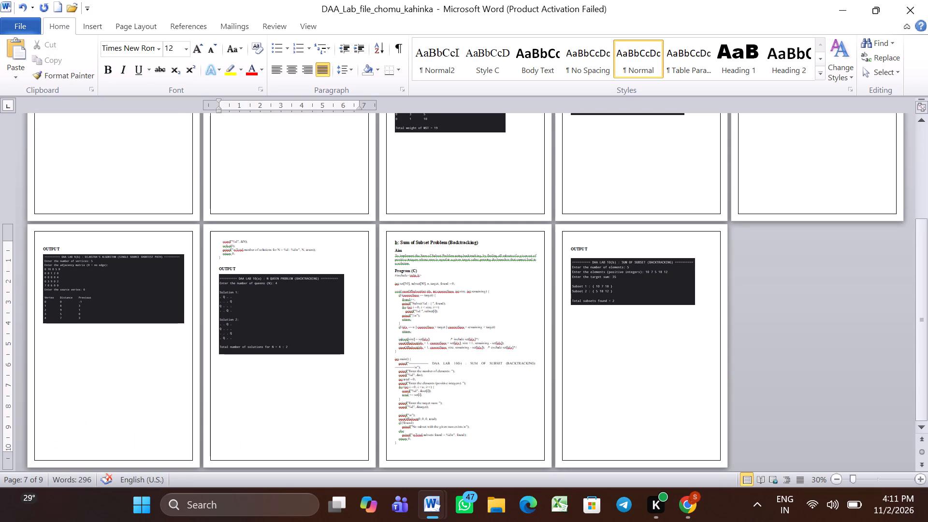
Delete the Sum of Subset Problem heading, aim and program code.
left_click_drag(393, 243, 468, 449)
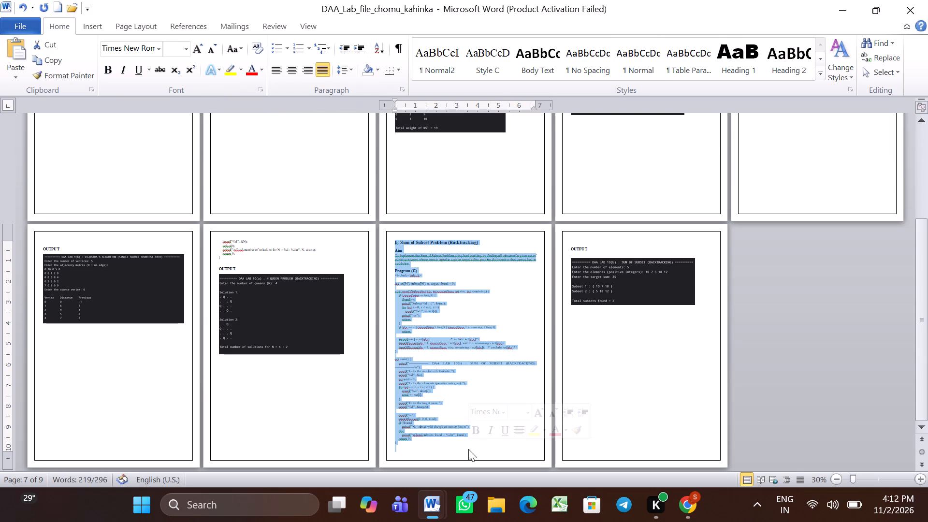
key("BackSpace")
Insert blank lines below the N Queen output so the Sum of Subset OUTPUT heading and its screenshot start on a new page.
key("Return")
key("Return")
key("Return")
key("Return")
key("Return")
key("Return")
key("Return")
key("Return")
key("Return")
key("Return")
key("Return")
key("Return")
key("Return")
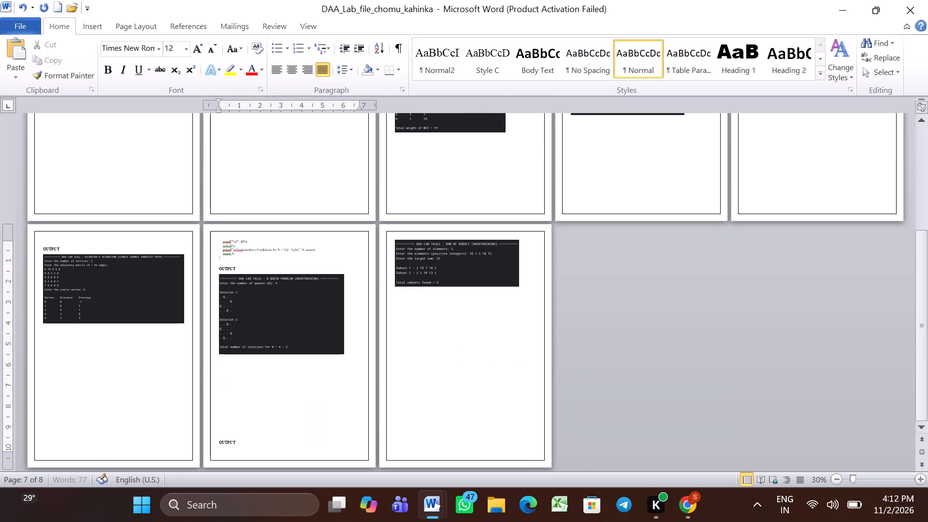
Review the trimmed document's output pages from the Activity Selection output through the Sum of Subset output, checking for leftover program code.
scroll(468, 449, "up", 5)
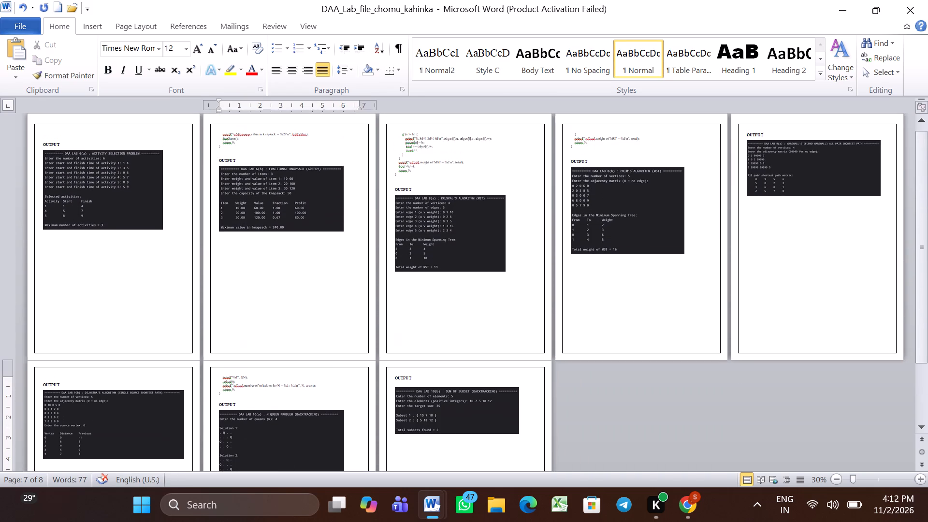
scroll(468, 449, "up", 2)
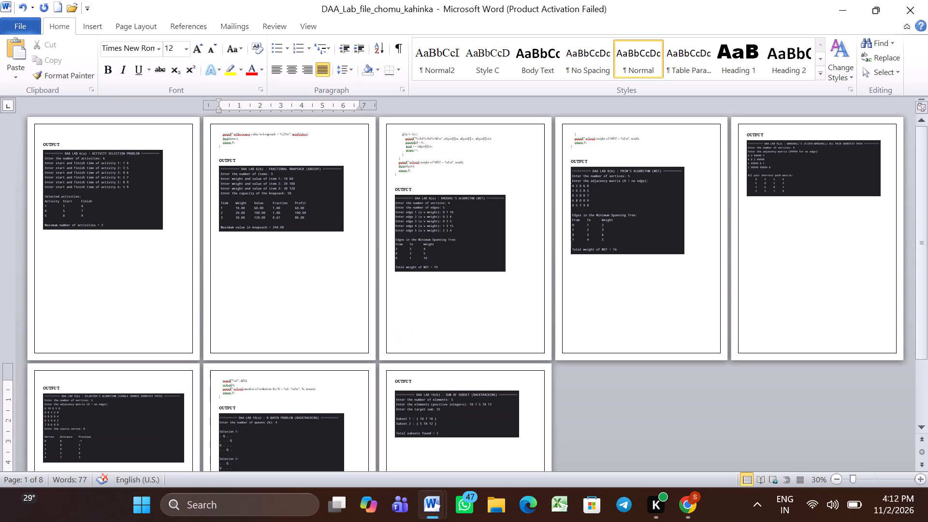
scroll(150, 264, "up", 3, "ctrl")
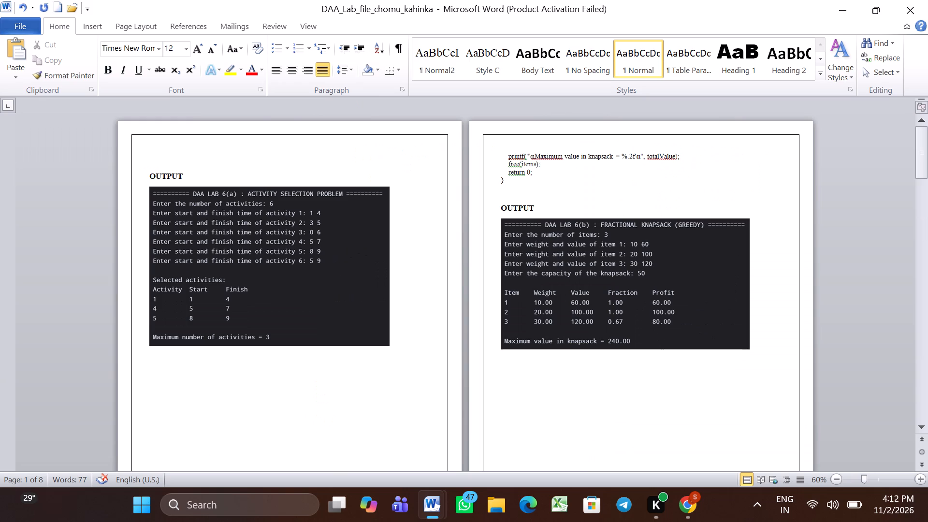
scroll(364, 351, "down", 6)
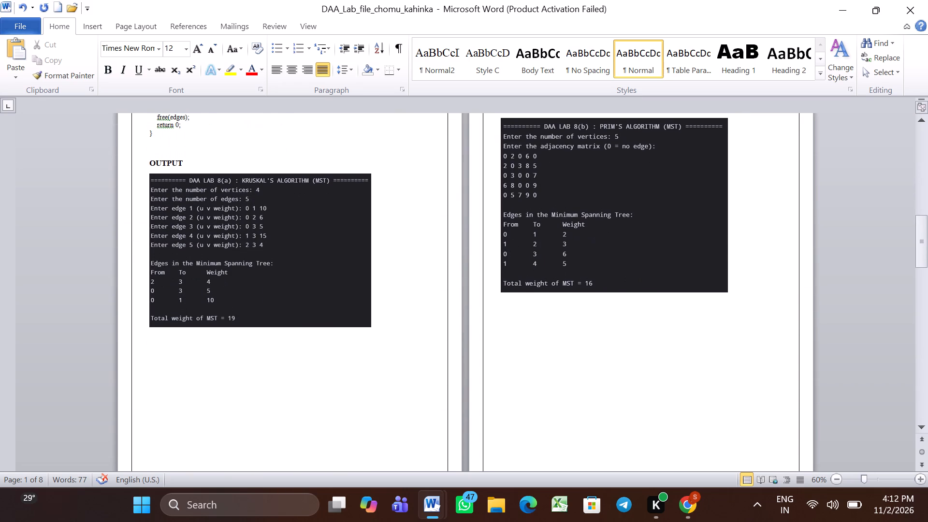
scroll(364, 351, "down", 6)
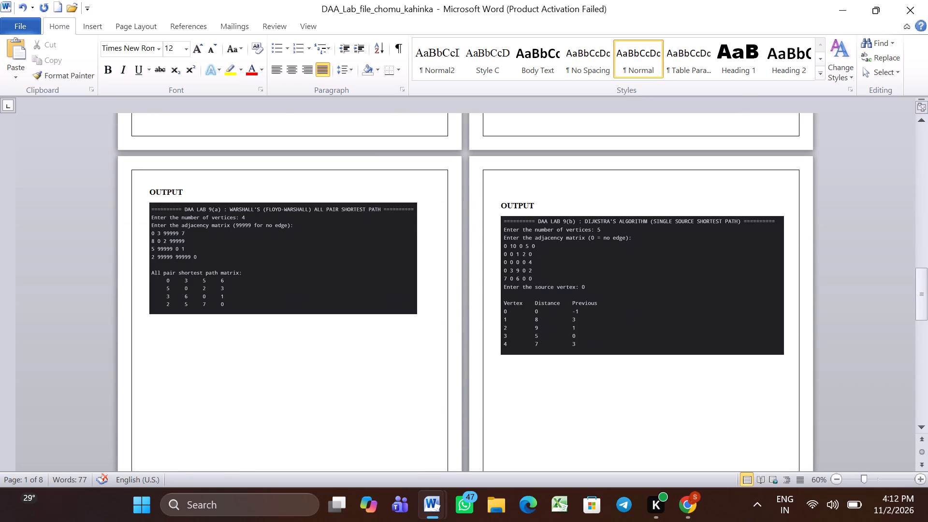
scroll(364, 351, "down", 5)
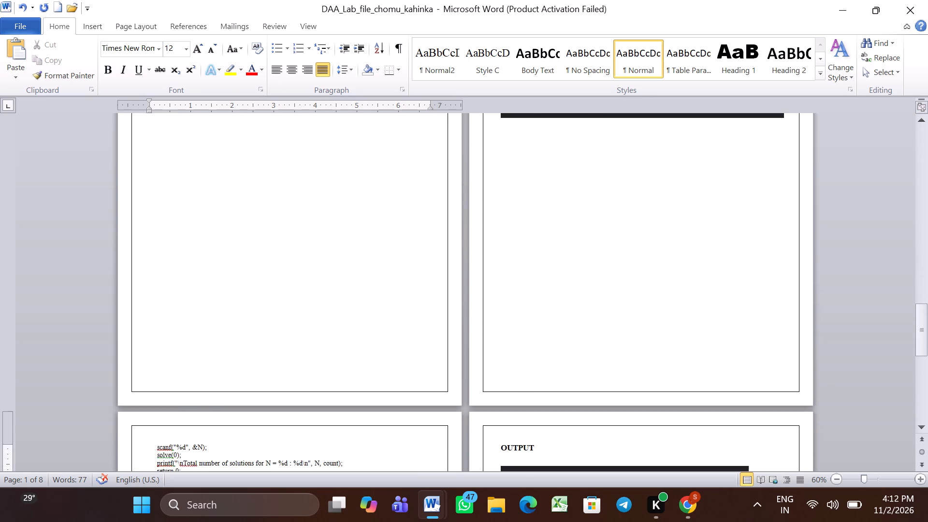
scroll(364, 351, "down", 7)
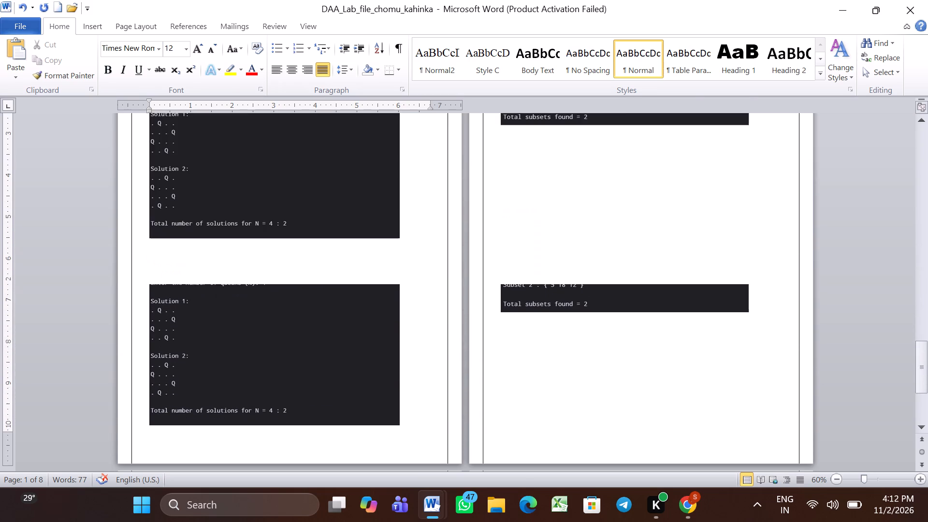
scroll(364, 351, "up", 11)
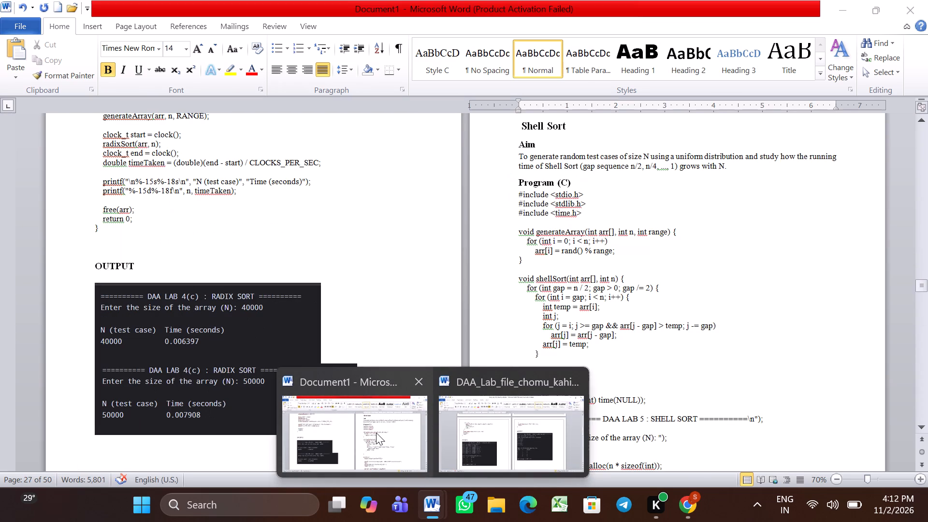
Switch to Document1 and look through its lab pages, from Counting Sort to Sum of Subset and back to Lab 6.
left_click(377, 432)
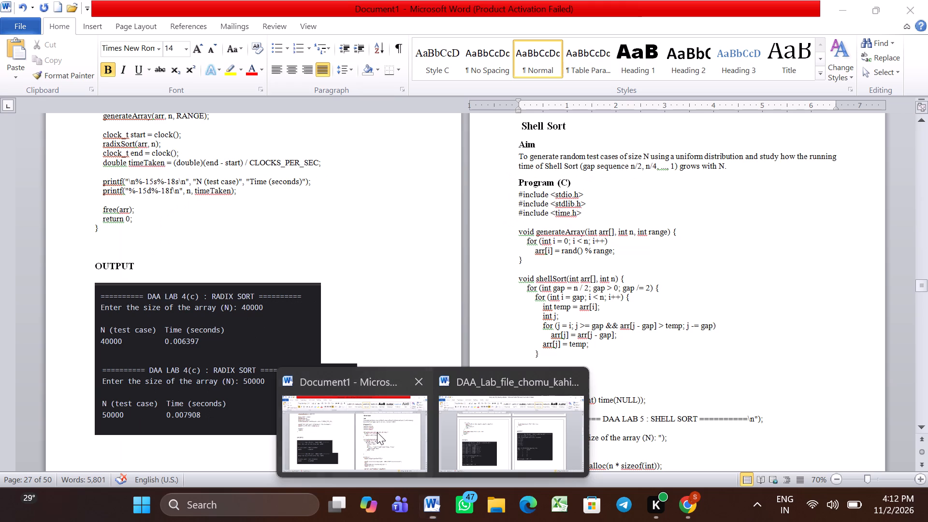
scroll(337, 268, "up", 12)
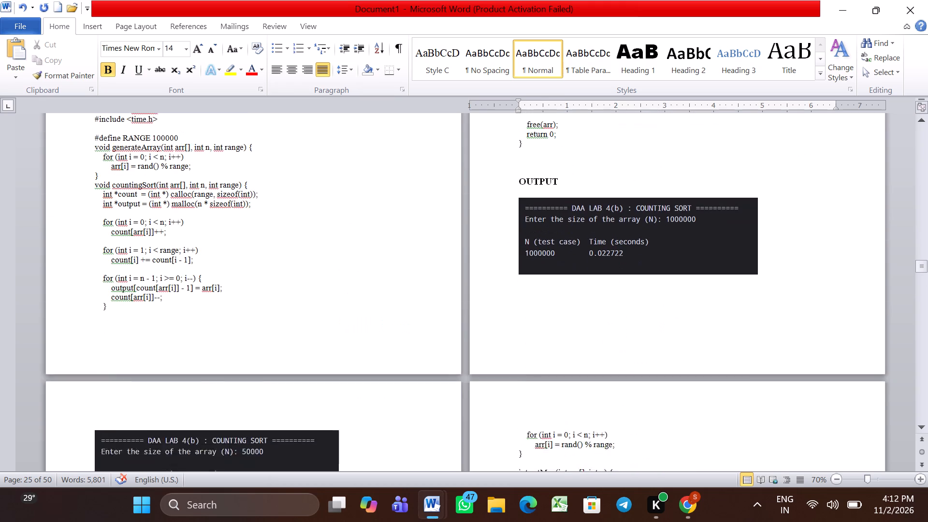
scroll(337, 268, "down", 4, "ctrl")
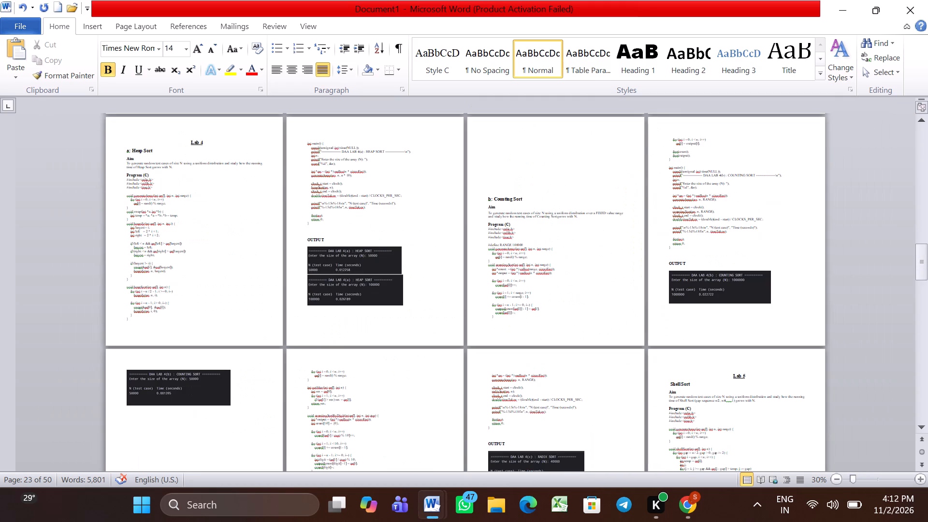
scroll(337, 268, "down", 20)
scroll(337, 268, "up", 2)
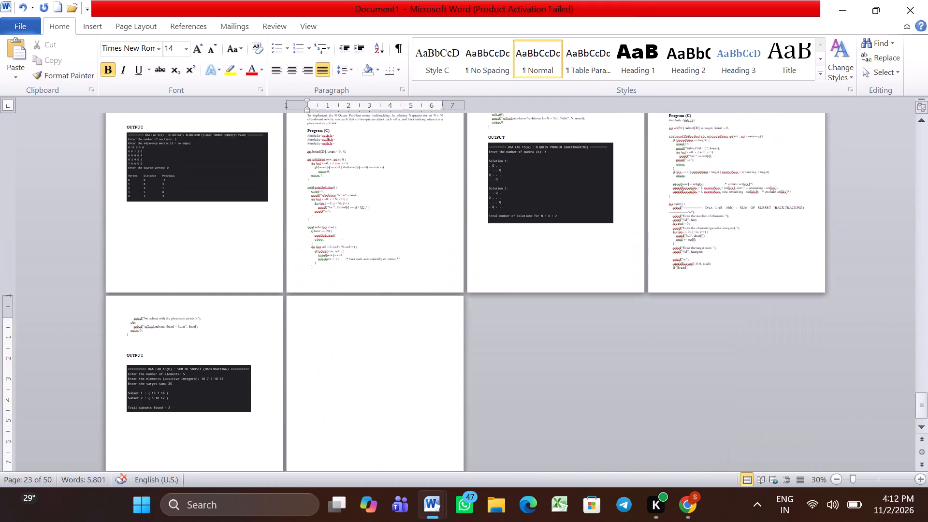
scroll(337, 268, "up", 7)
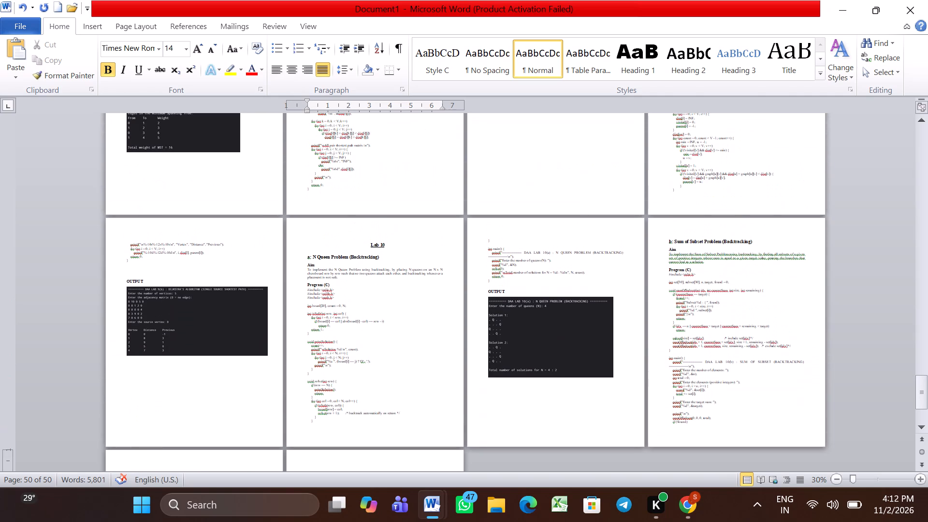
scroll(337, 268, "up", 10)
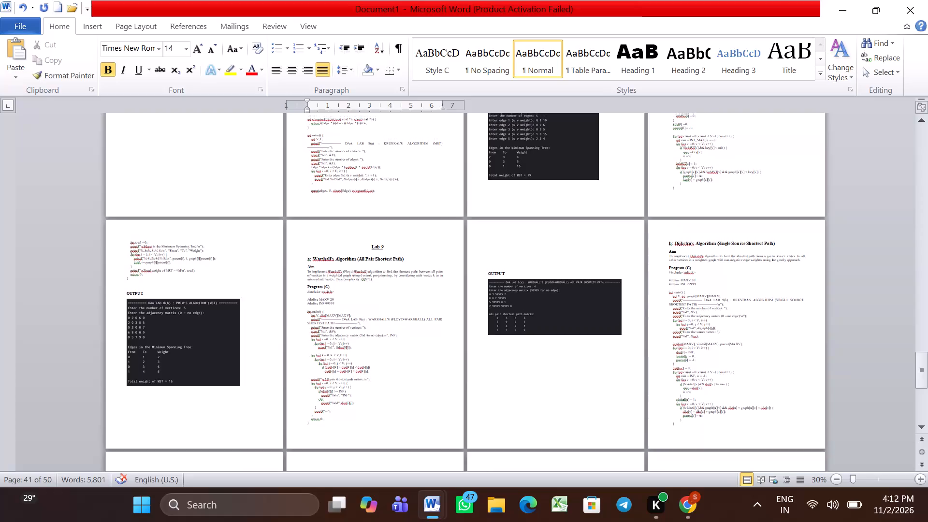
scroll(337, 268, "up", 2)
left_click(538, 323)
scroll(538, 323, "up", 1)
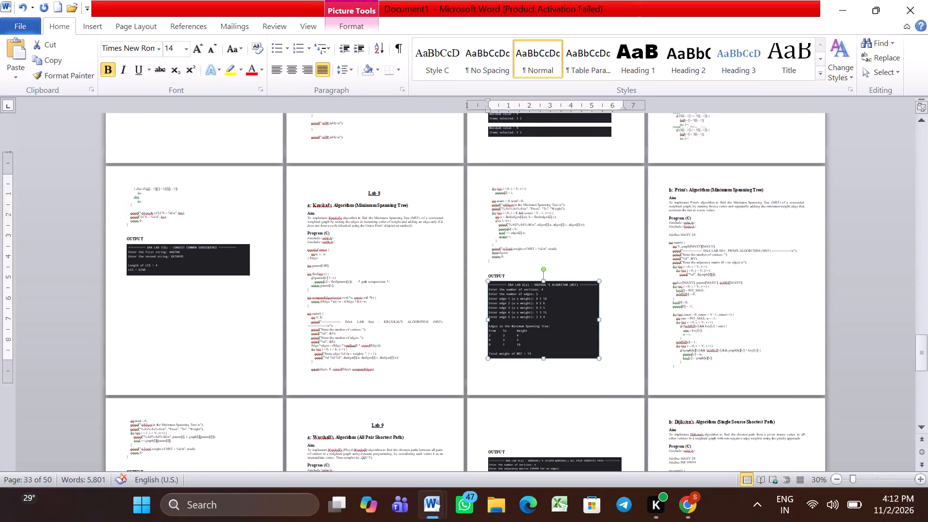
scroll(538, 323, "up", 7)
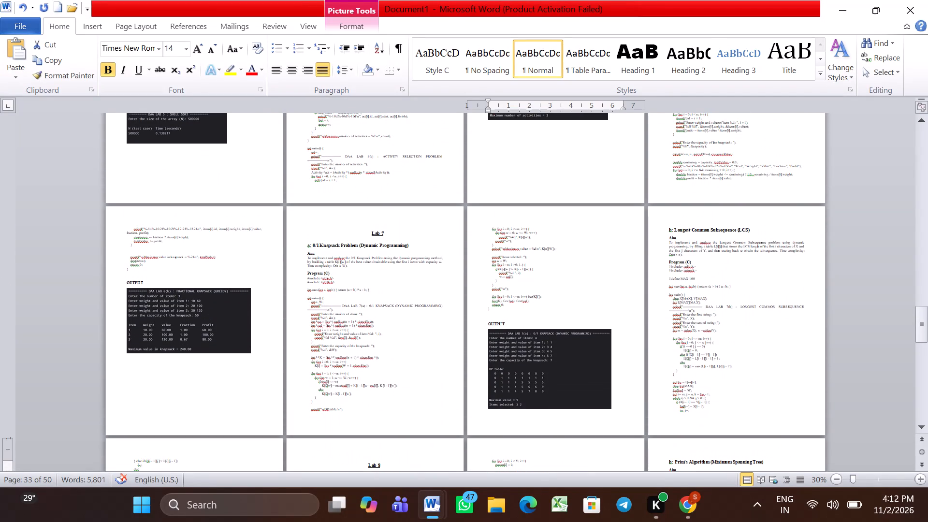
scroll(538, 323, "up", 1)
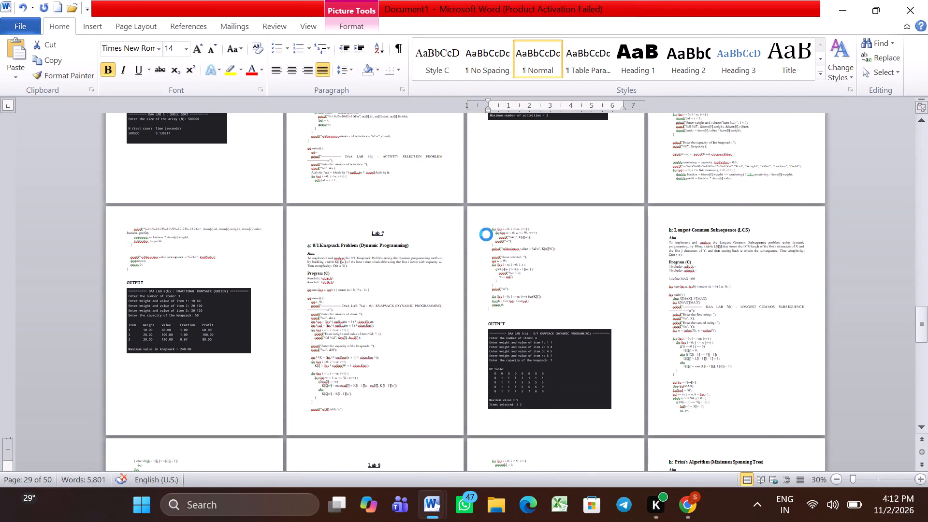
left_click(486, 234)
scroll(486, 227, "up", 1)
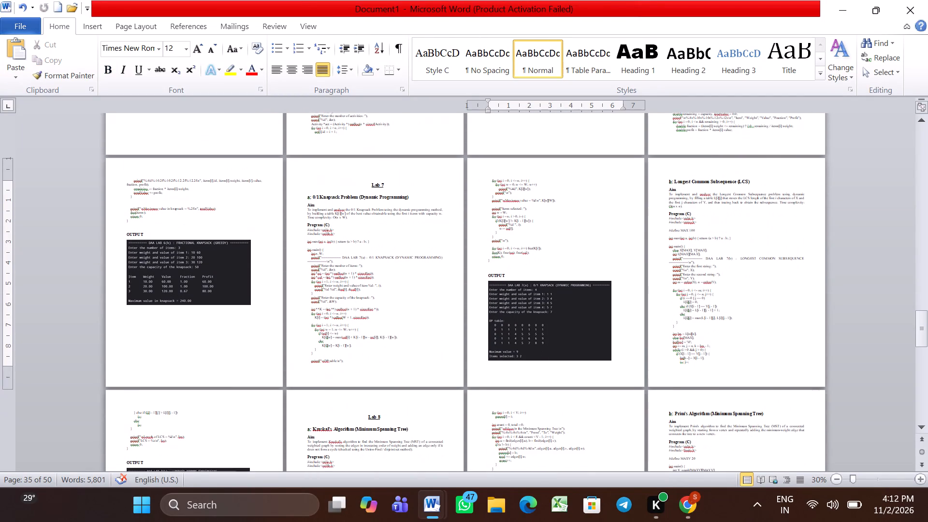
scroll(486, 227, "up", 3)
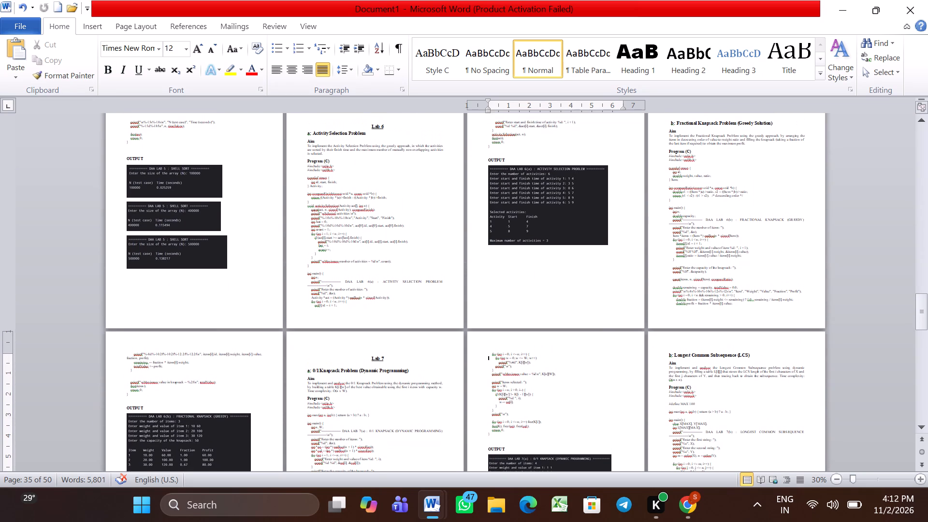
scroll(486, 227, "up", 1)
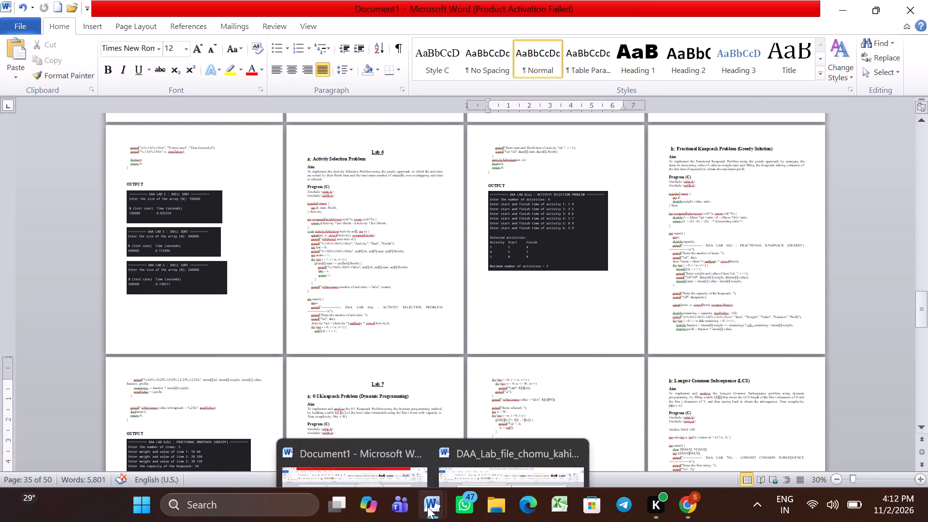
Return to the trimmed DAA_Lab_file_chomu_kahinka and examine its pages back to the Lab 6 outputs.
left_click(462, 457)
scroll(464, 406, "up", 2)
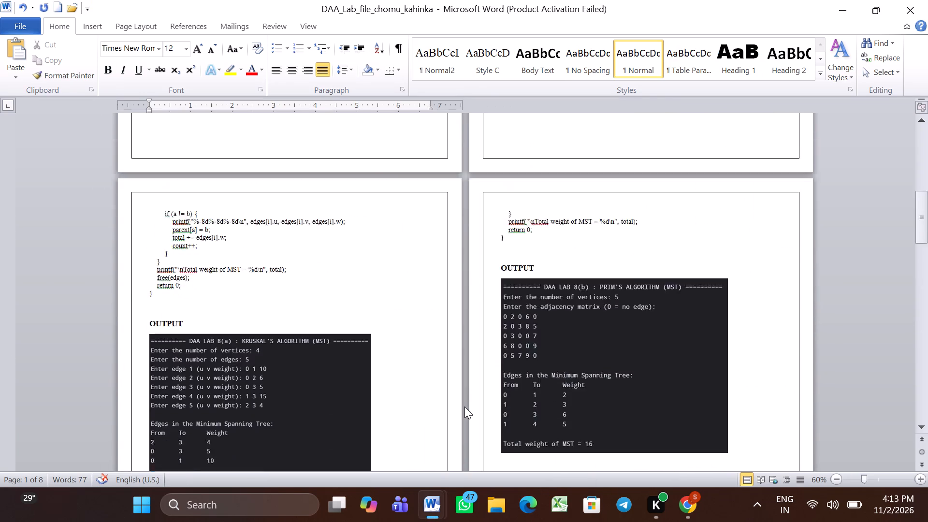
scroll(464, 406, "up", 7)
scroll(464, 406, "up", 20)
scroll(464, 406, "up", 3)
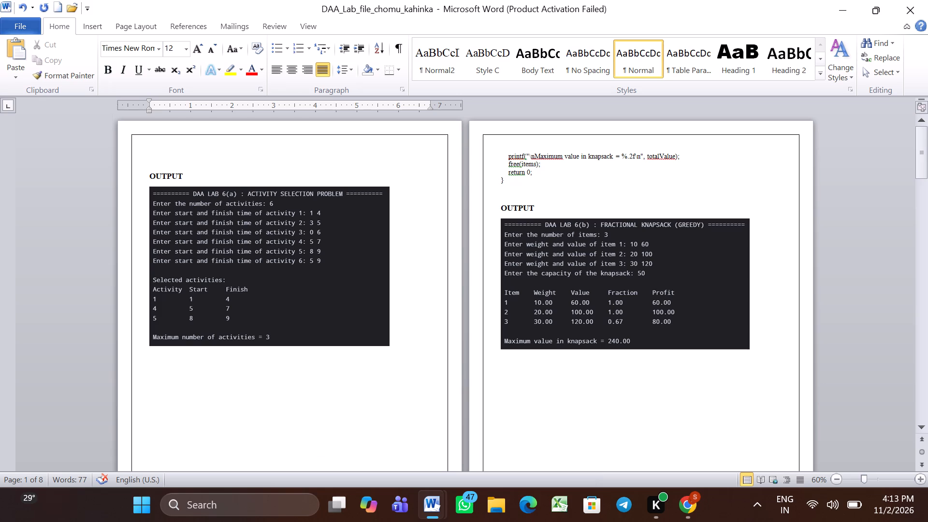
From Document1, open the recent document DAA_Lab_file_chomu_kahinka as a read-only copy.
left_click(377, 460)
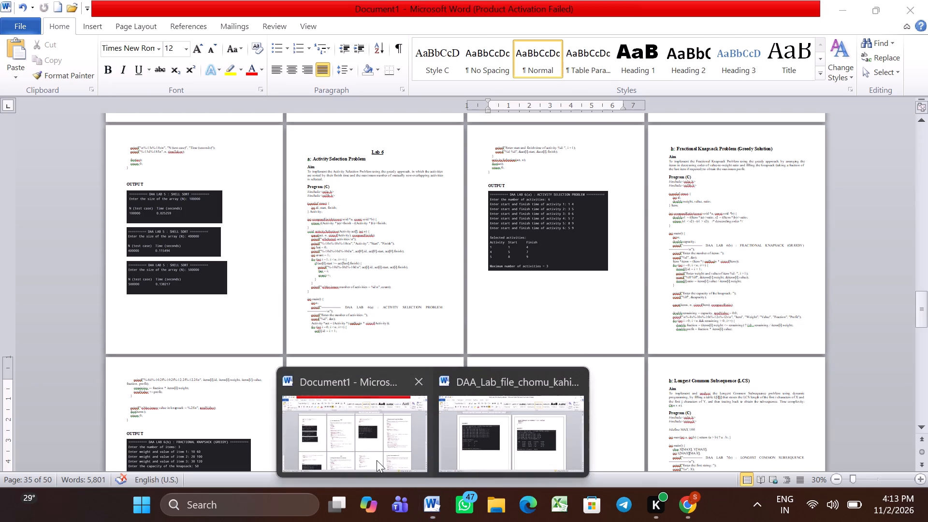
left_click(32, 26)
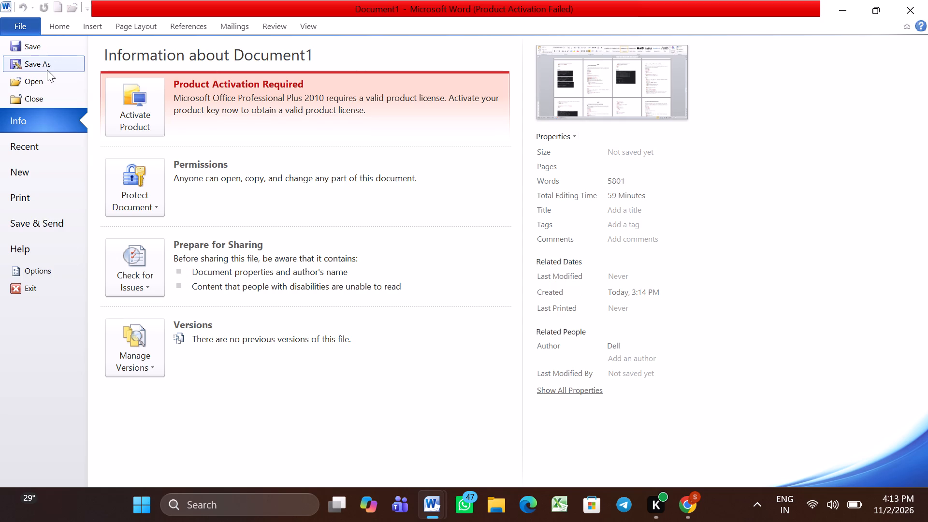
left_click(40, 140)
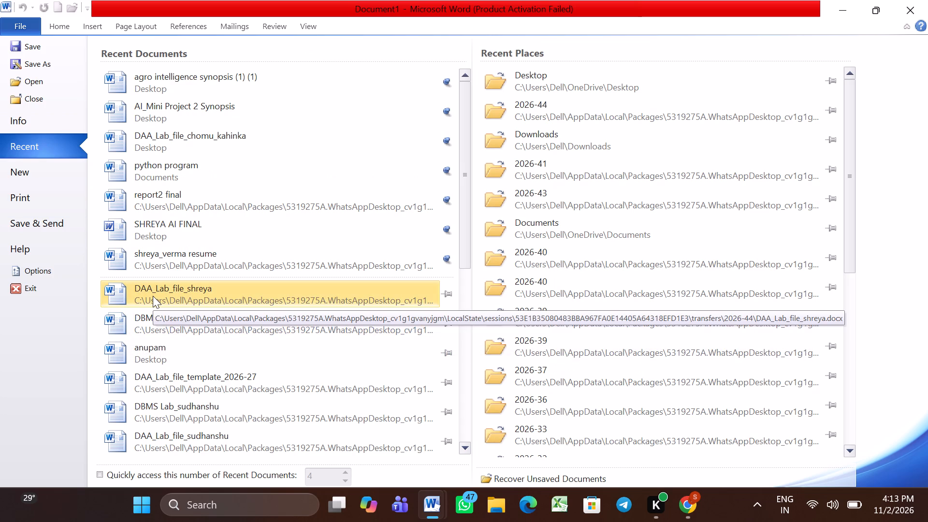
double_click(262, 130)
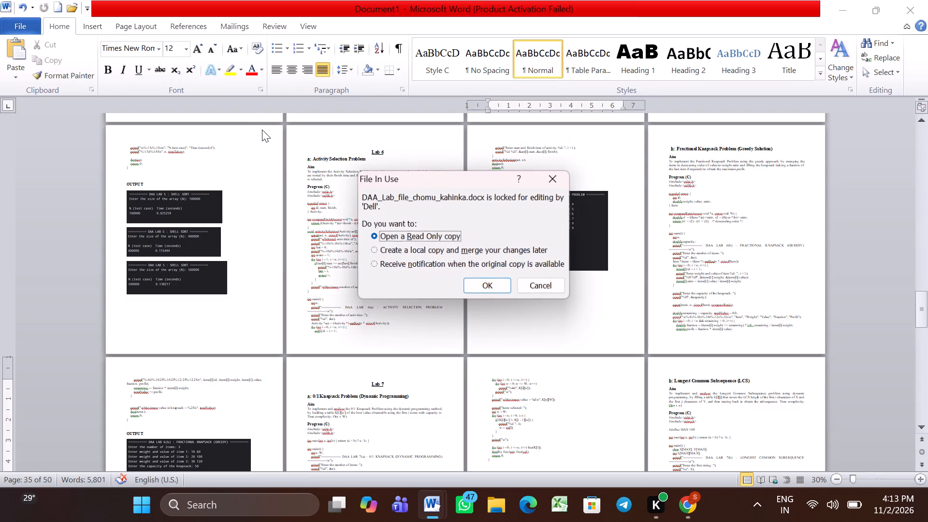
left_click(484, 287)
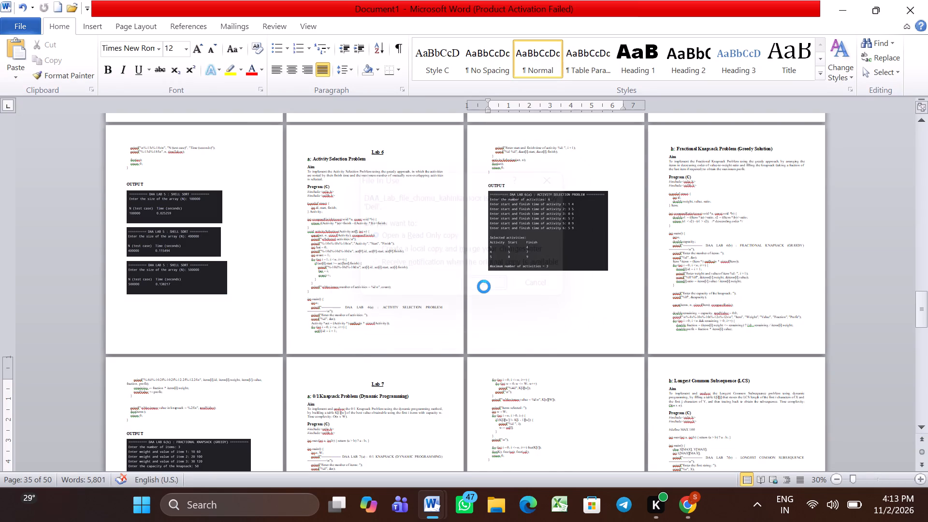
Look through the read-only copy up to the Lab 6(a) Activity Selection Problem code and output.
scroll(484, 287, "down", 20)
scroll(484, 287, "down", 5)
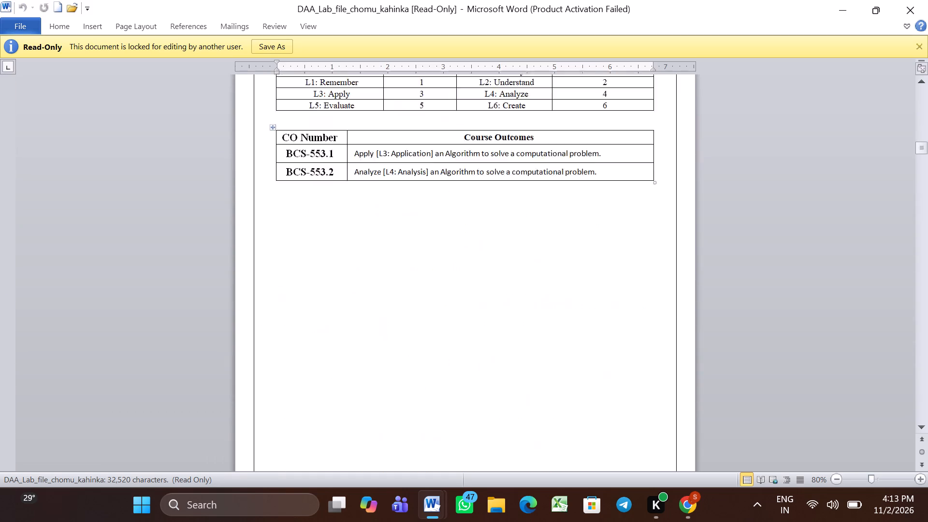
scroll(484, 287, "down", 17)
scroll(484, 287, "up", 10)
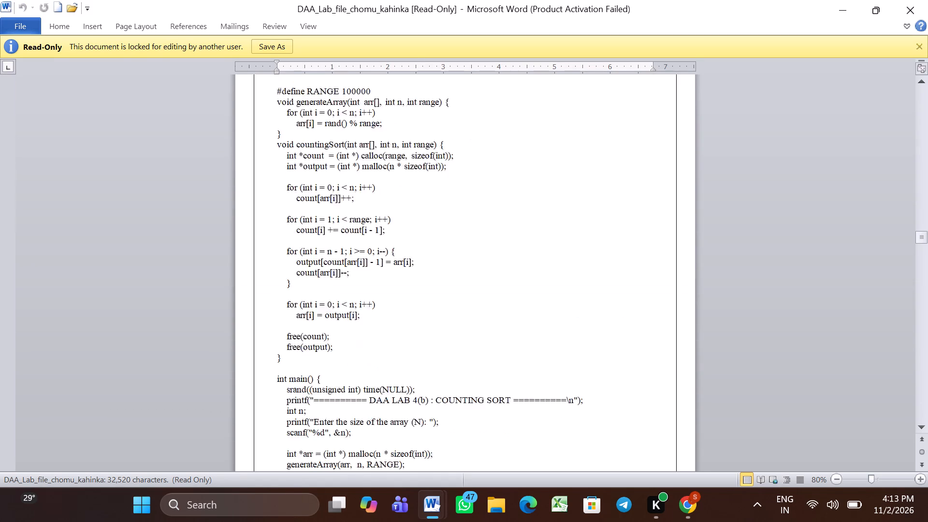
scroll(484, 287, "down", 7)
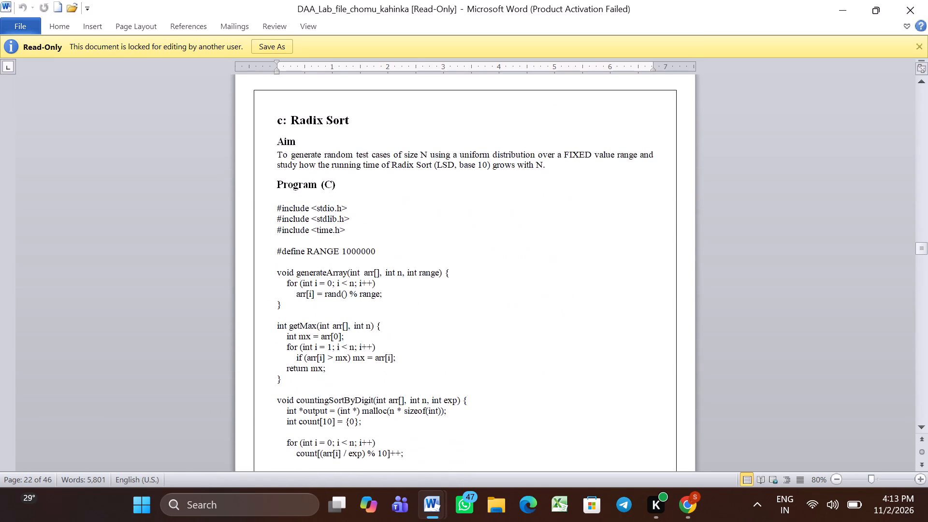
scroll(484, 287, "up", 6)
scroll(484, 287, "down", 10)
scroll(484, 287, "up", 1)
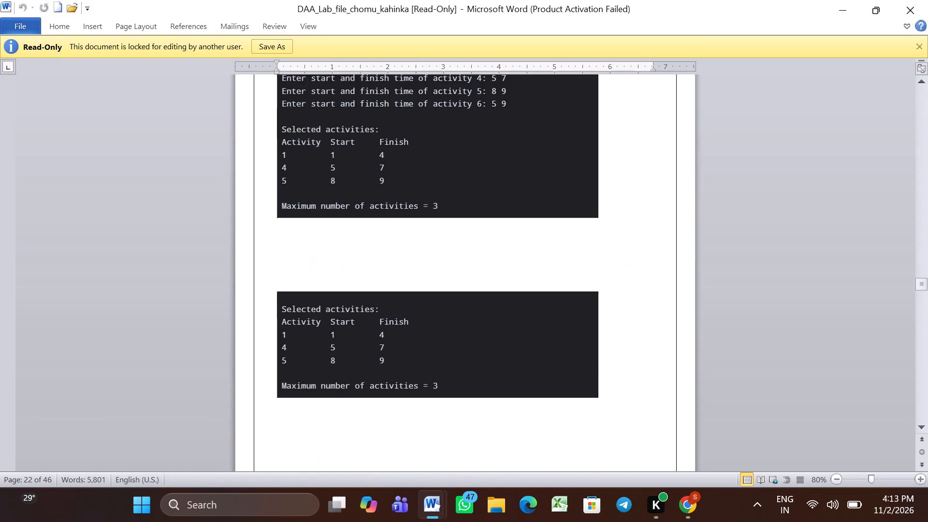
scroll(484, 287, "up", 1)
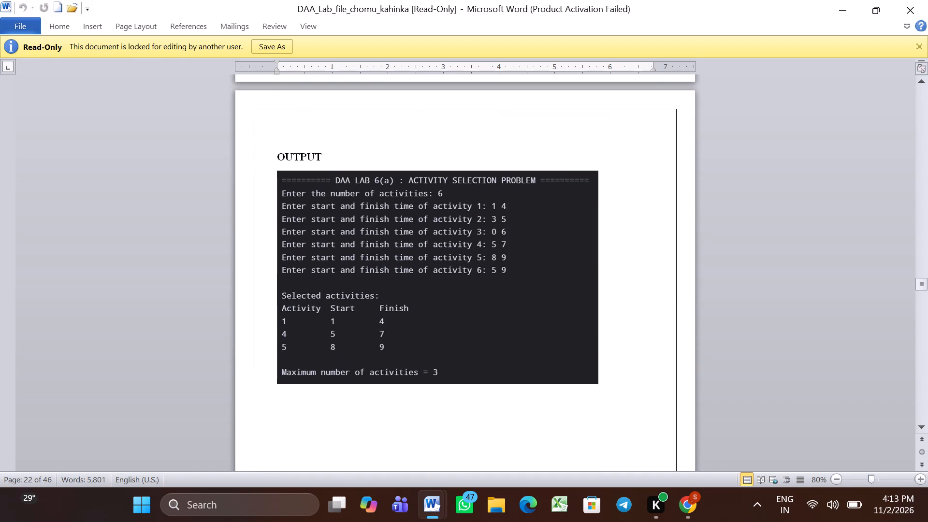
scroll(484, 287, "up", 5)
scroll(484, 287, "down", 4)
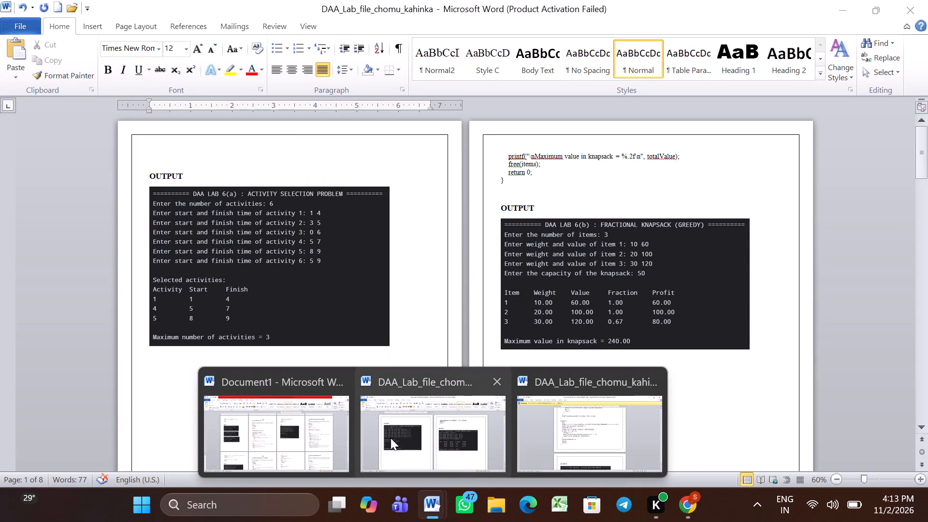
From the read-only copy, open the recent document DAA_Lab_file_shreya.
left_click(597, 451)
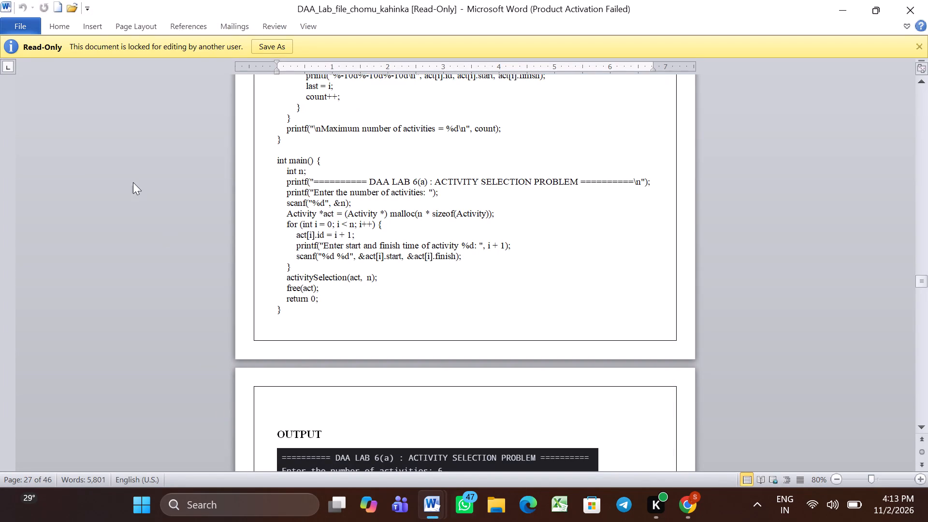
left_click(27, 29)
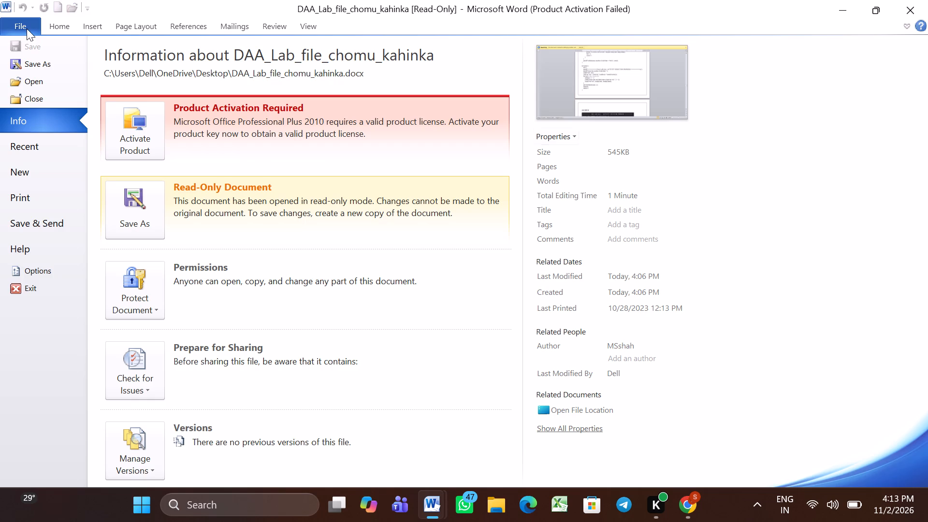
left_click(56, 142)
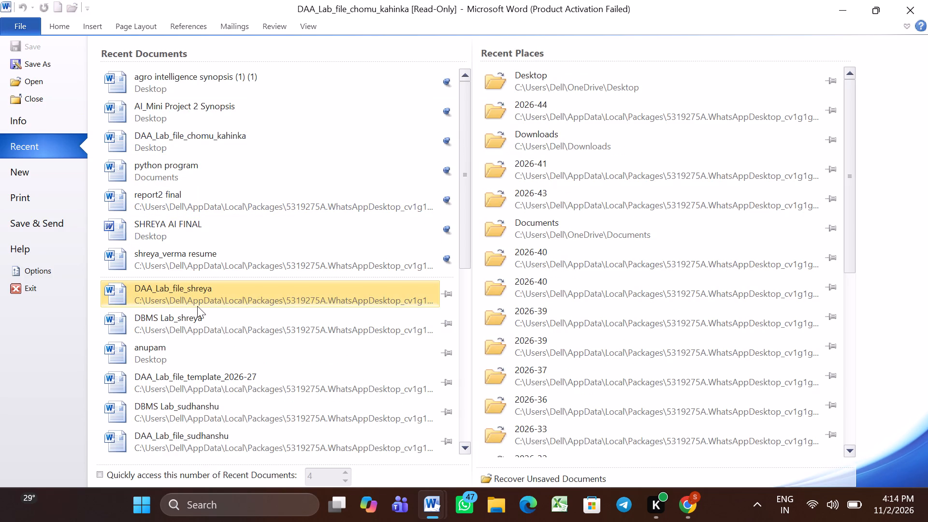
left_click(244, 292)
Look through DAA_Lab_file_shreya, examining the lab programs and outputs such as Shell Sort, Activity Selection and Prim's Algorithm.
scroll(369, 315, "up", 4)
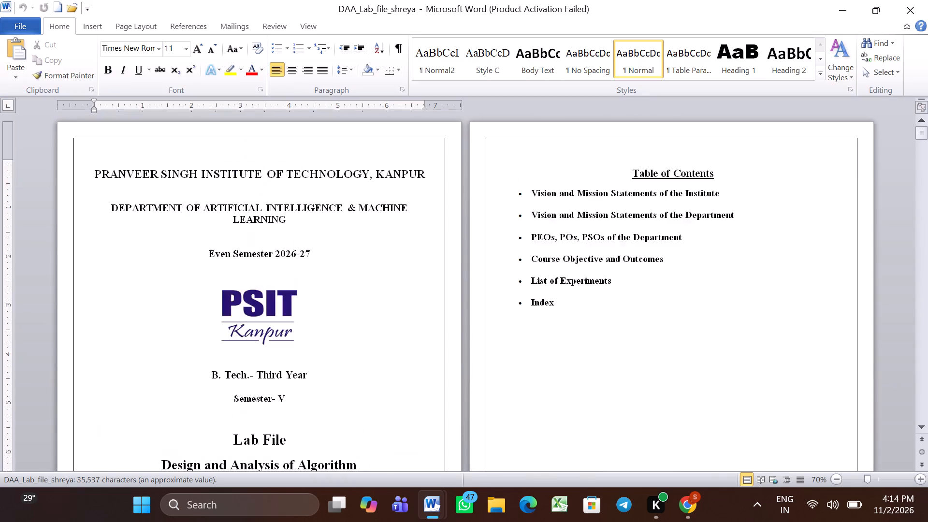
scroll(369, 315, "up", 1)
scroll(369, 315, "down", 11)
scroll(369, 315, "down", 11)
scroll(369, 315, "down", 12)
scroll(369, 315, "up", 10)
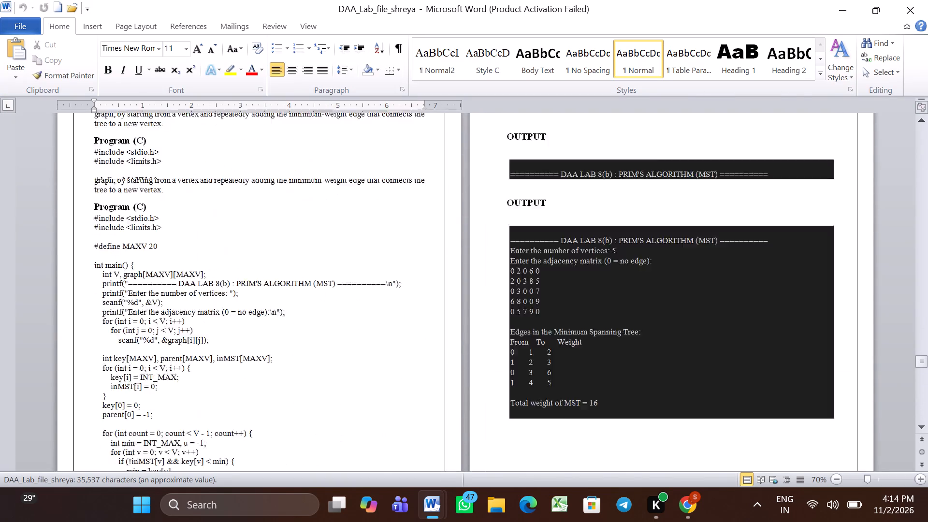
scroll(369, 315, "down", 5)
scroll(369, 315, "up", 3)
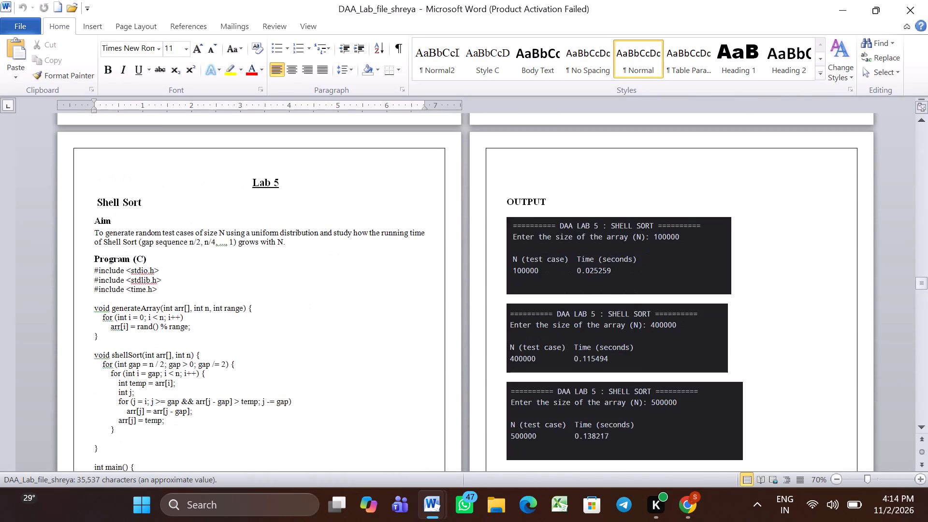
scroll(369, 315, "up", 1)
scroll(369, 315, "down", 2)
scroll(369, 315, "up", 6)
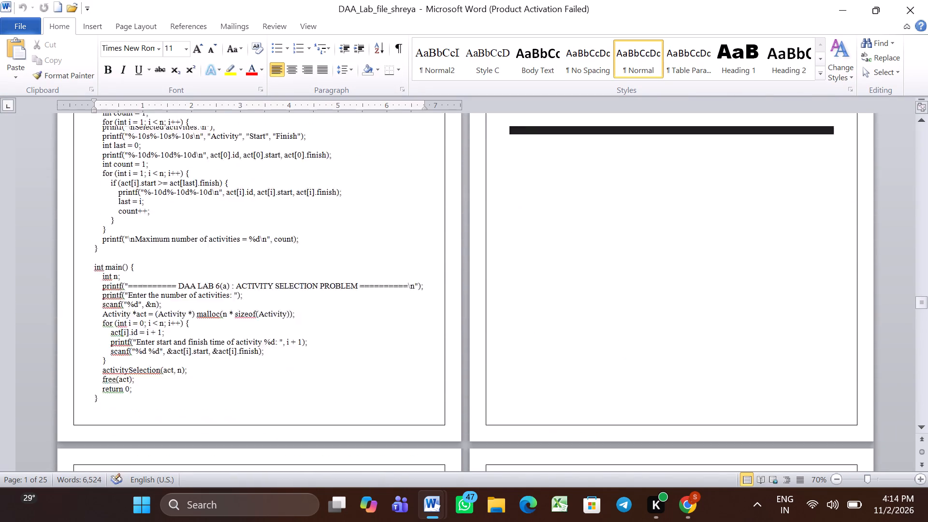
scroll(369, 315, "up", 3)
scroll(369, 315, "down", 1)
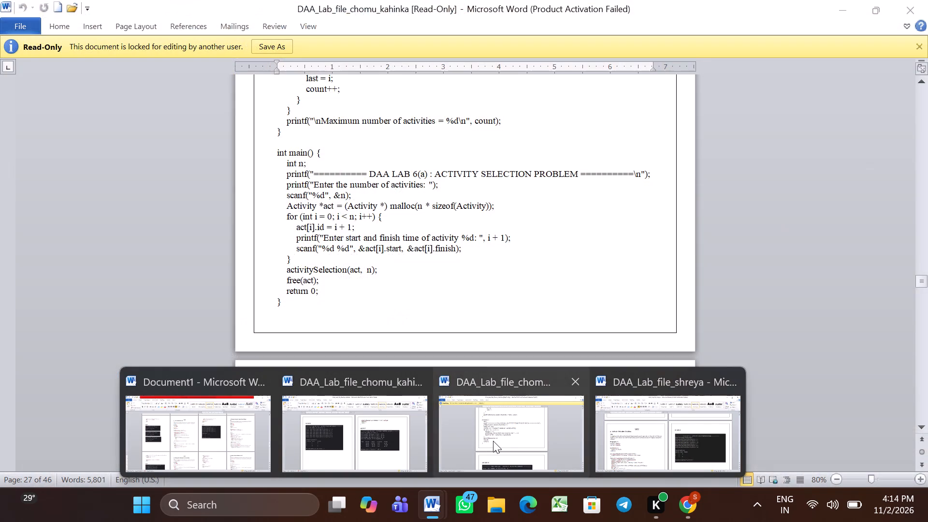
Return to the read-only DAA_Lab_file_chomu_kahinka and examine the programs and outputs from Lab 6(a) to Lab 7(b) Longest Common Subsequence.
left_click(493, 441)
scroll(488, 381, "up", 1)
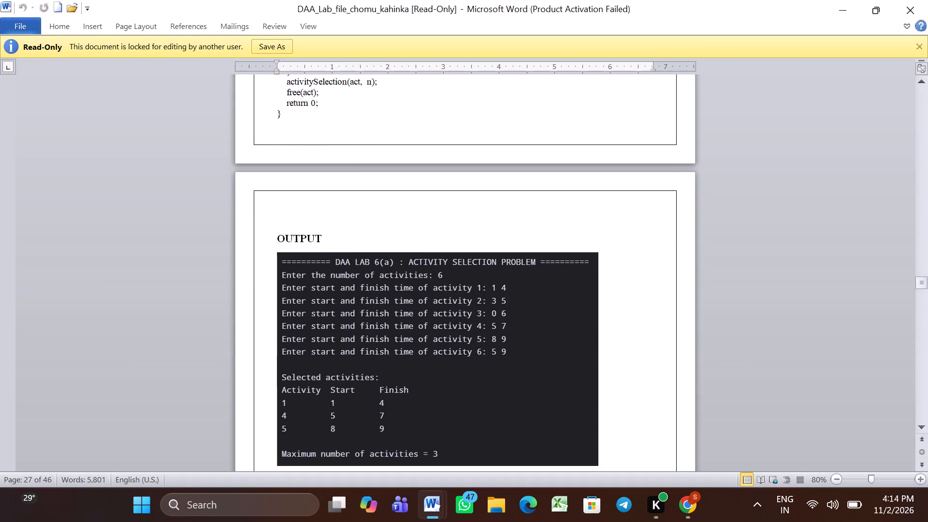
scroll(488, 381, "up", 1)
scroll(488, 381, "down", 5)
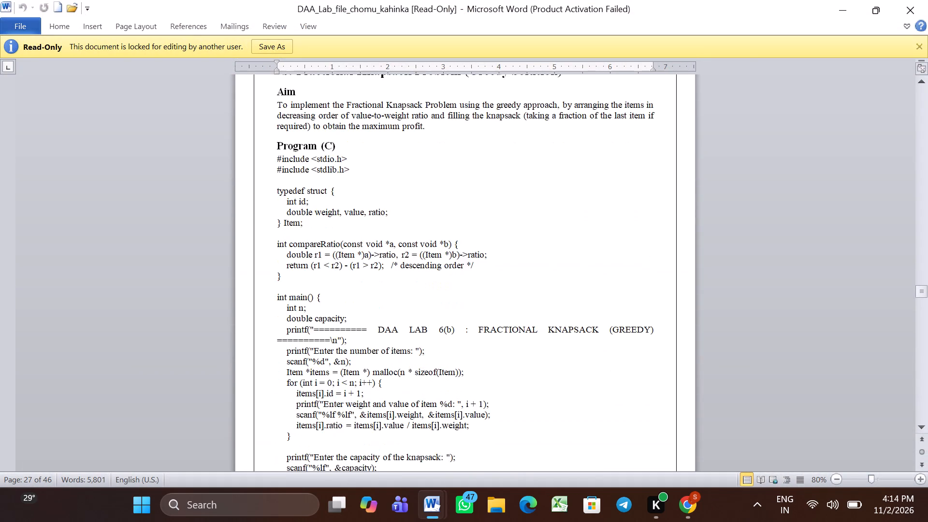
scroll(488, 381, "down", 8)
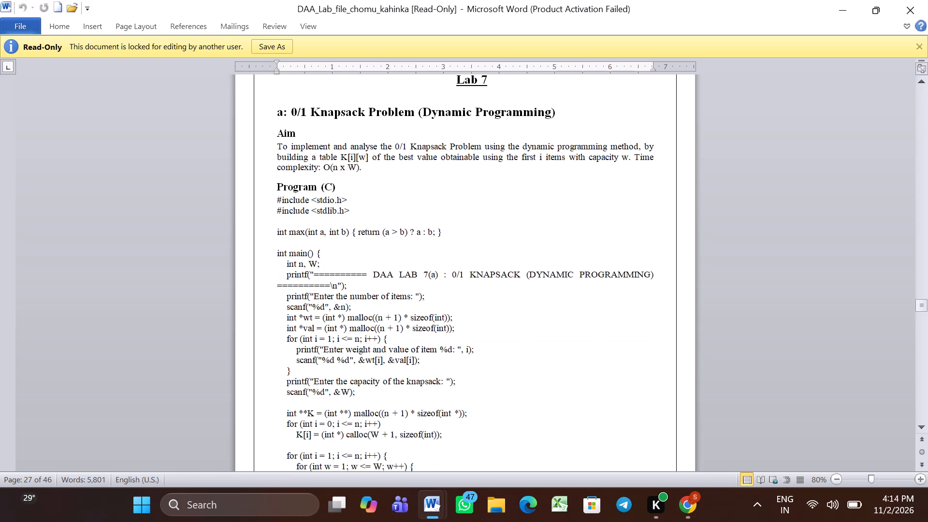
scroll(488, 381, "down", 6)
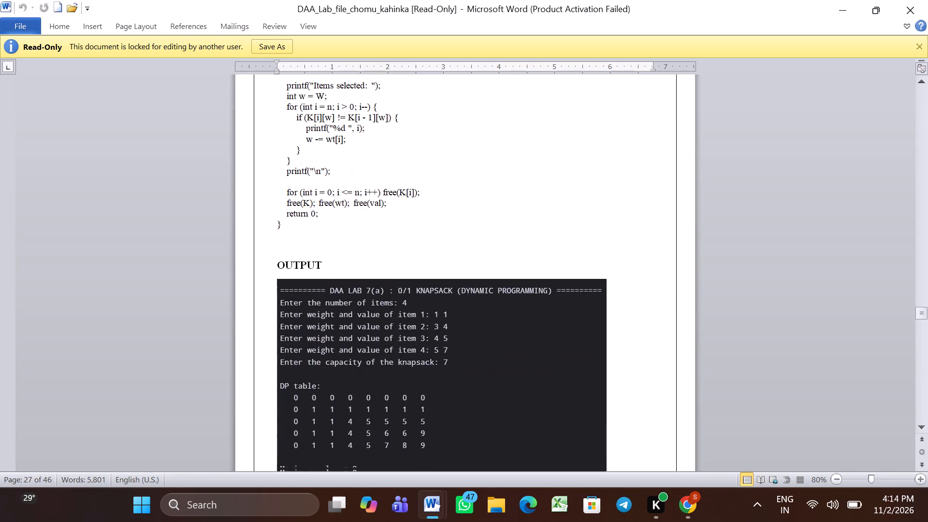
scroll(488, 381, "down", 2)
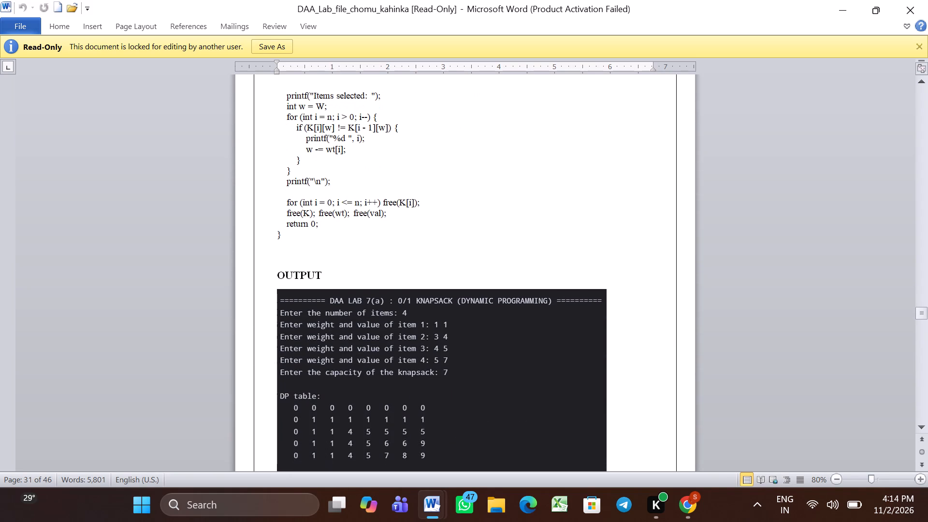
scroll(488, 381, "down", 1)
left_click(488, 381)
scroll(488, 381, "down", 1)
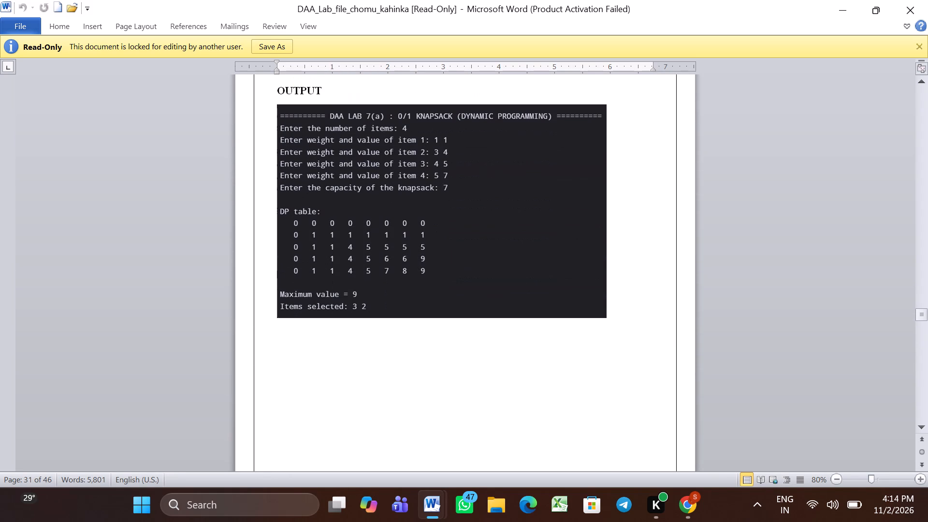
scroll(488, 381, "down", 1)
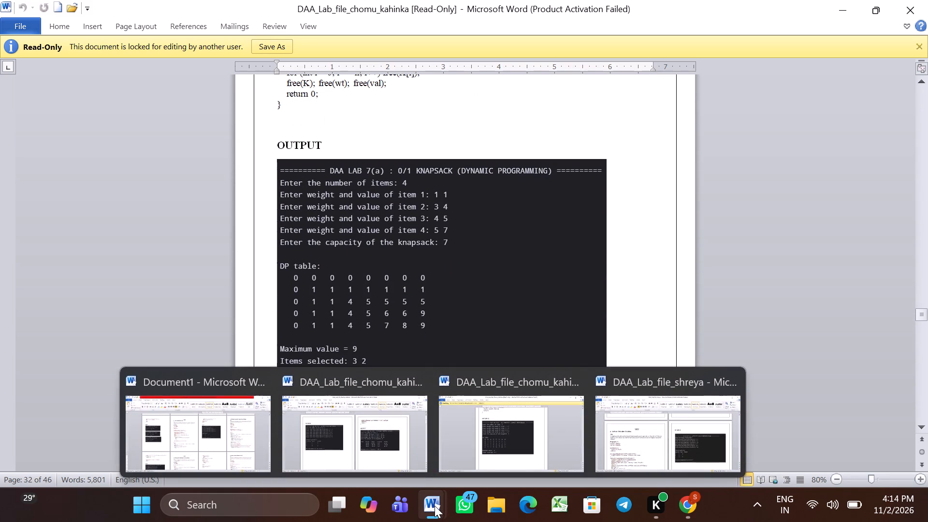
left_click(546, 307)
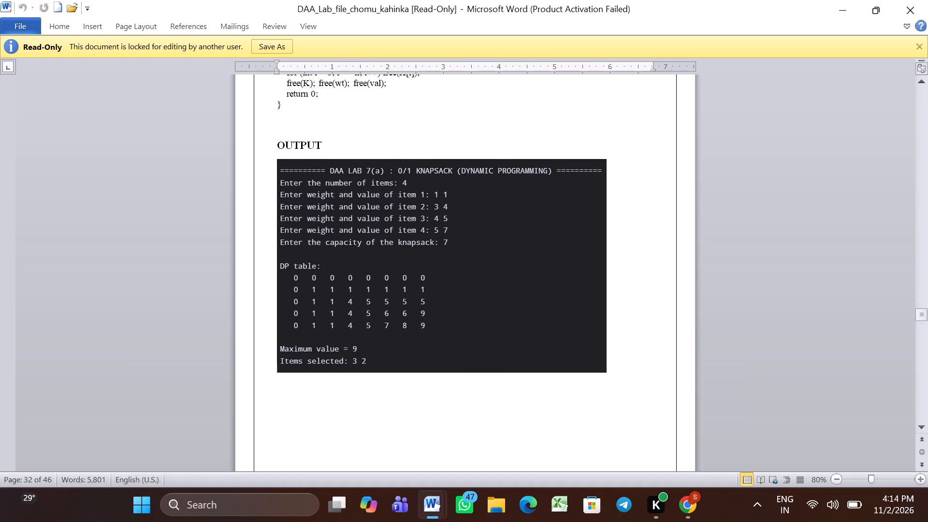
scroll(546, 307, "up", 5)
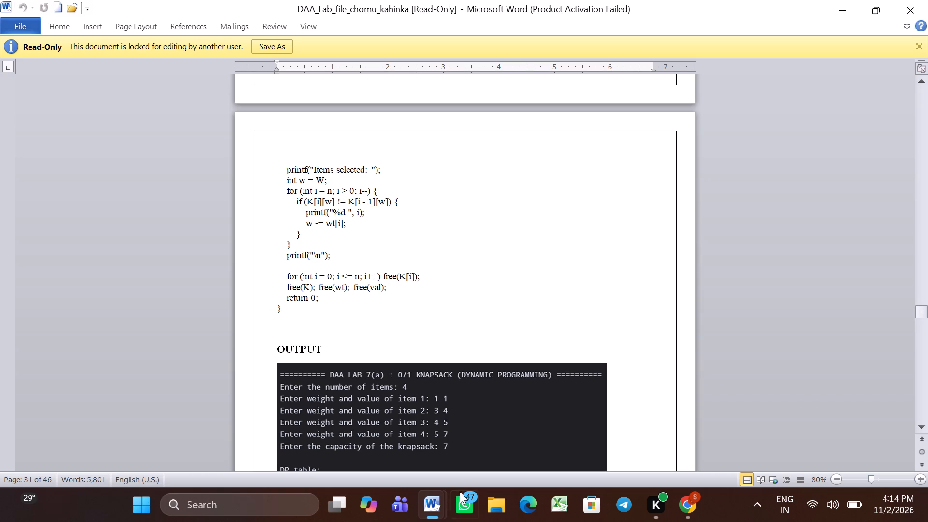
scroll(461, 348, "down", 5)
scroll(458, 357, "up", 1)
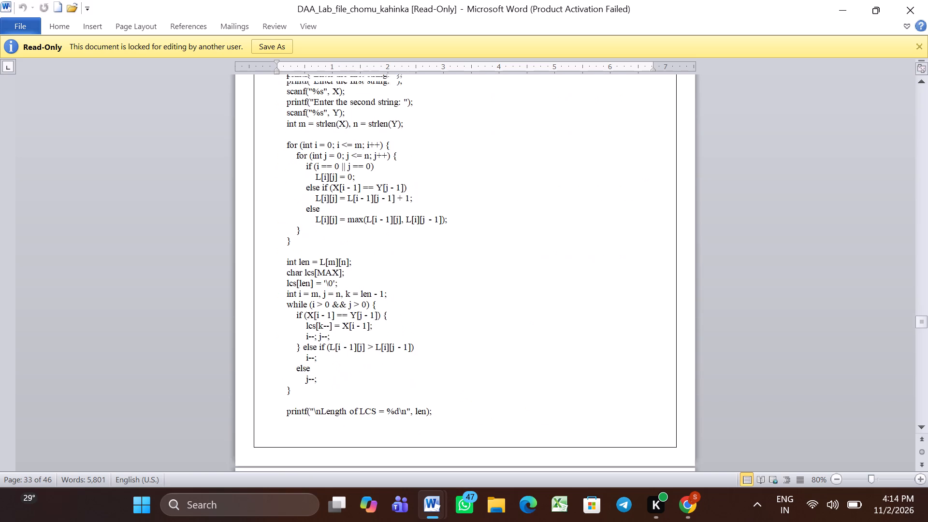
scroll(458, 357, "up", 2)
scroll(458, 357, "down", 3)
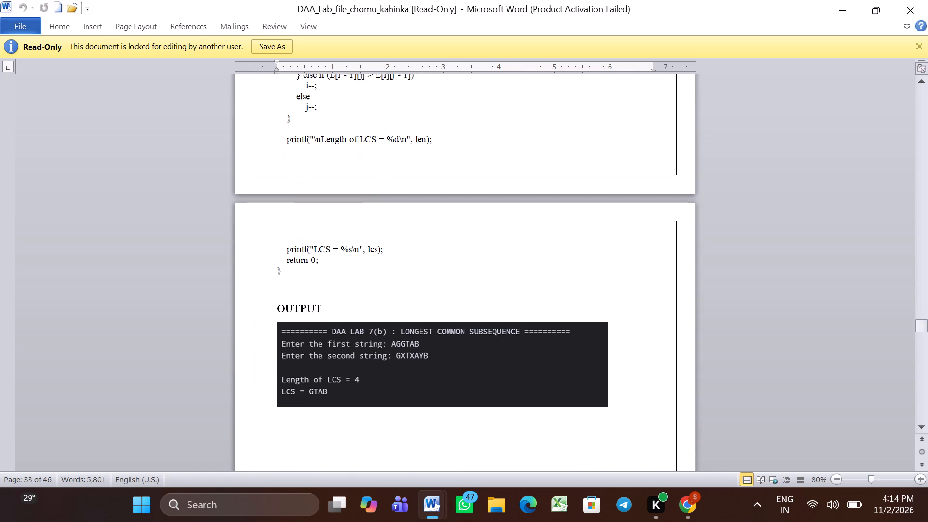
scroll(458, 357, "down", 1)
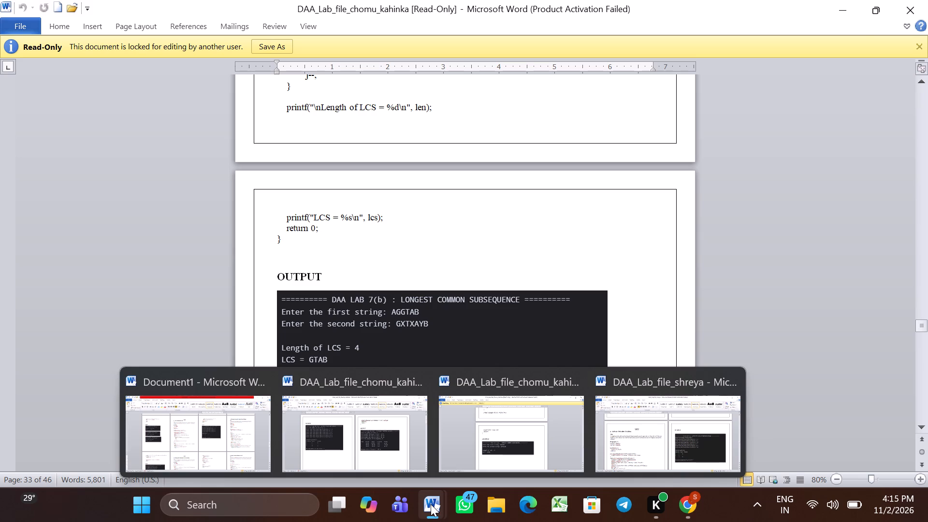
Switch to Document1 and look back over its pages from Lab 6 to Radix Sort.
left_click(262, 425)
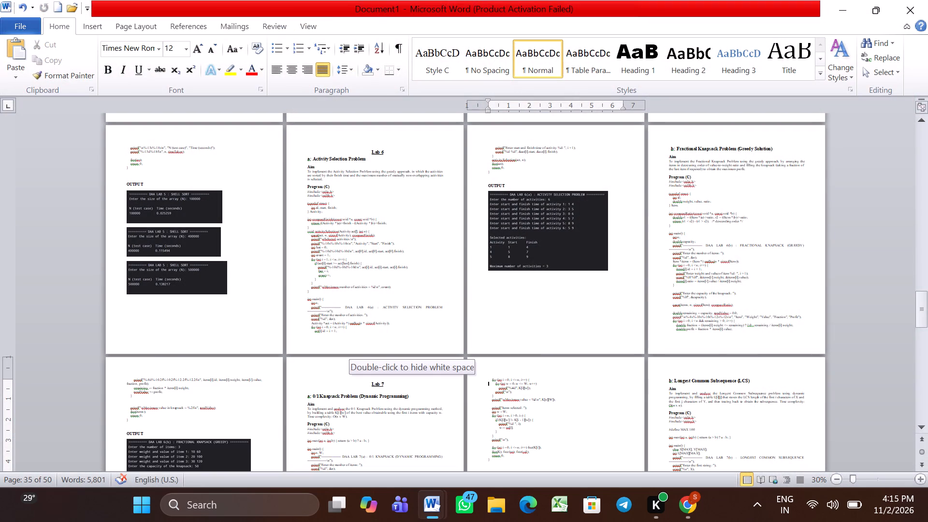
scroll(379, 260, "up", 5)
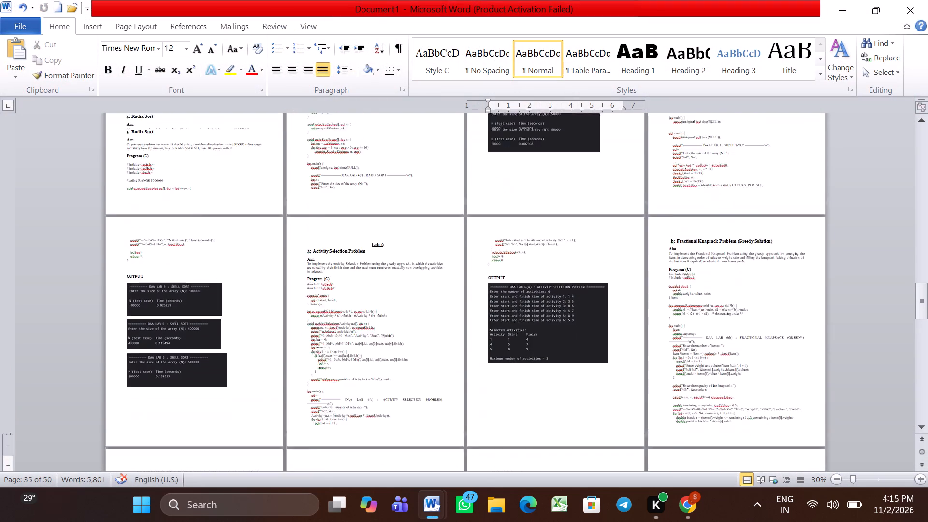
scroll(379, 260, "up", 4)
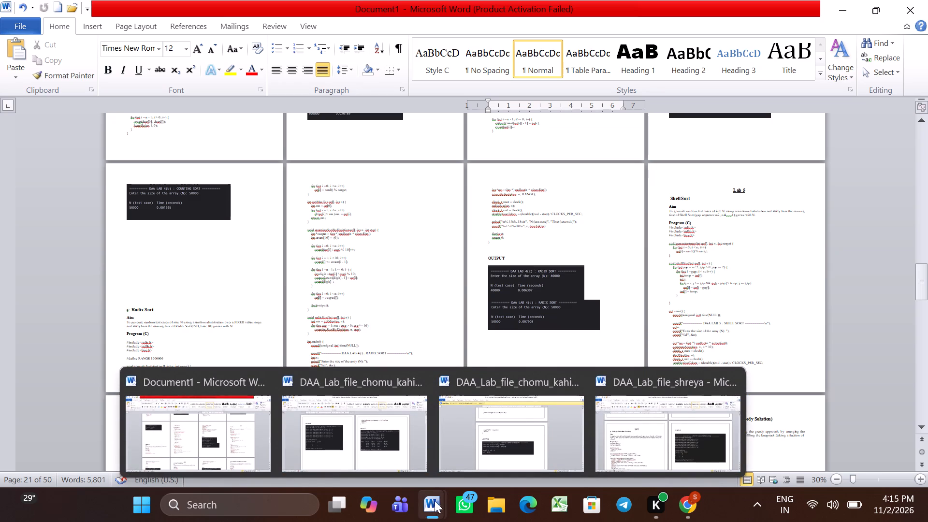
Return to the trimmed DAA_Lab_file_chomu_kahinka and check which lab outputs its pages contain.
left_click(400, 456)
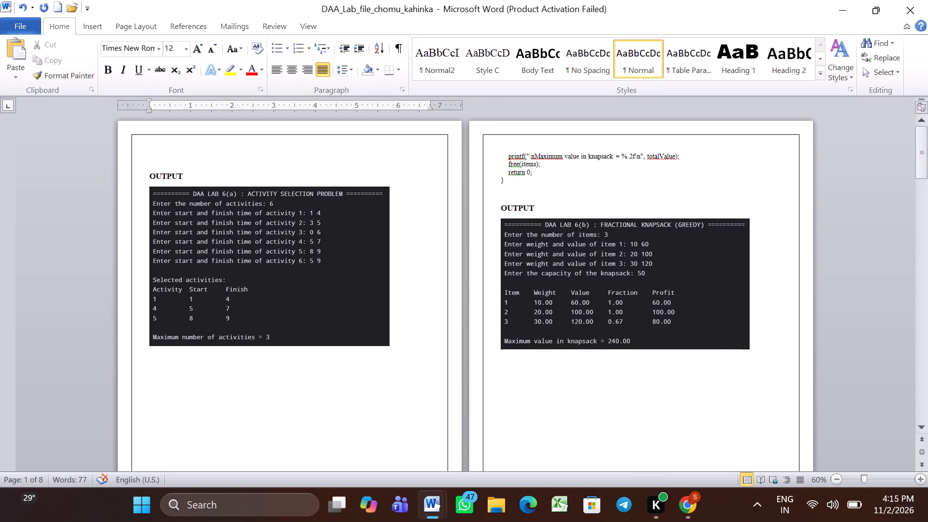
scroll(413, 371, "up", 17)
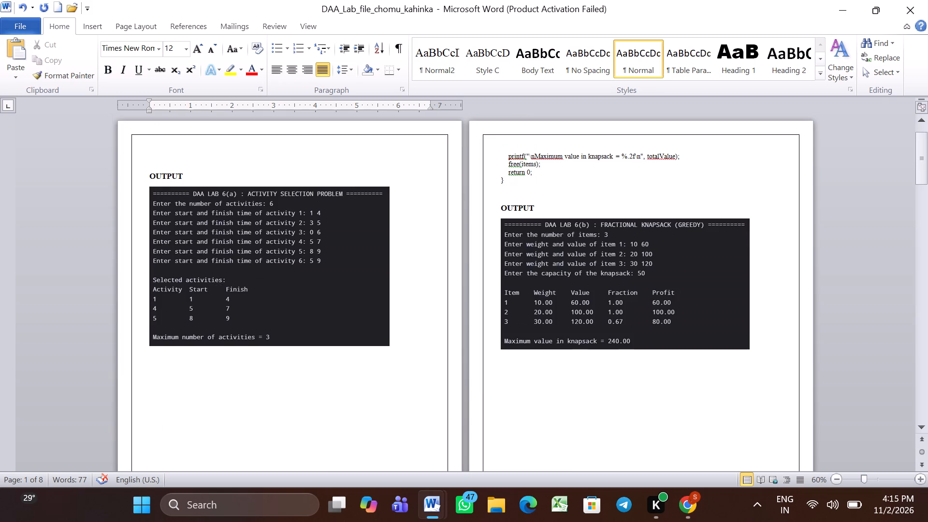
scroll(413, 371, "down", 4, "ctrl")
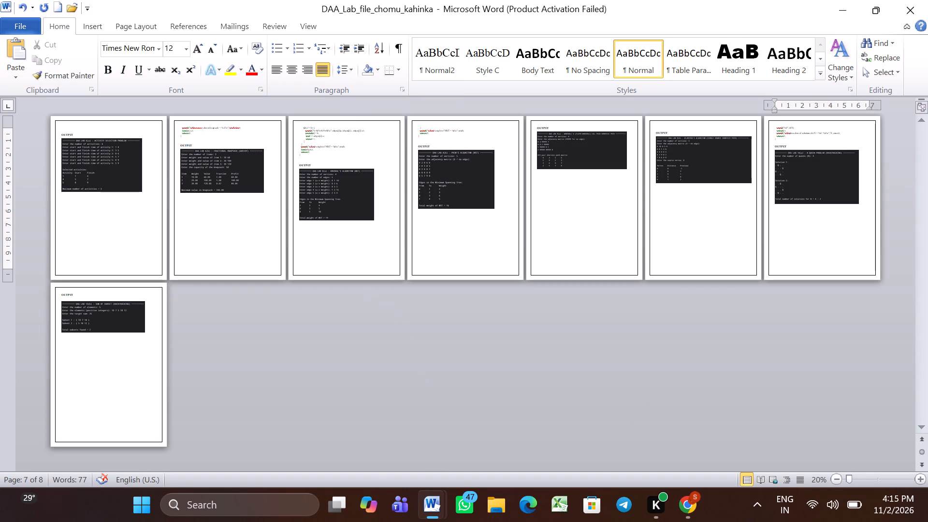
scroll(339, 239, "up", 2, "ctrl")
scroll(339, 239, "up", 8)
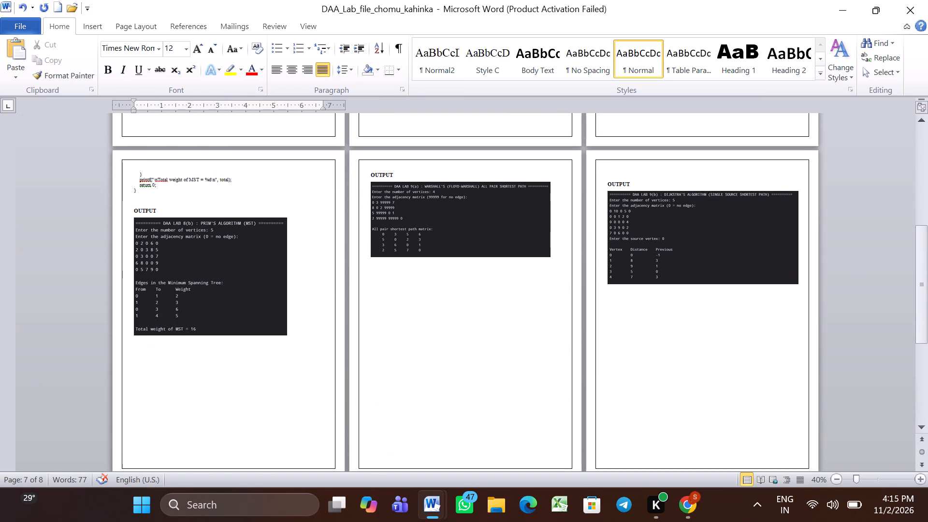
scroll(339, 239, "up", 10)
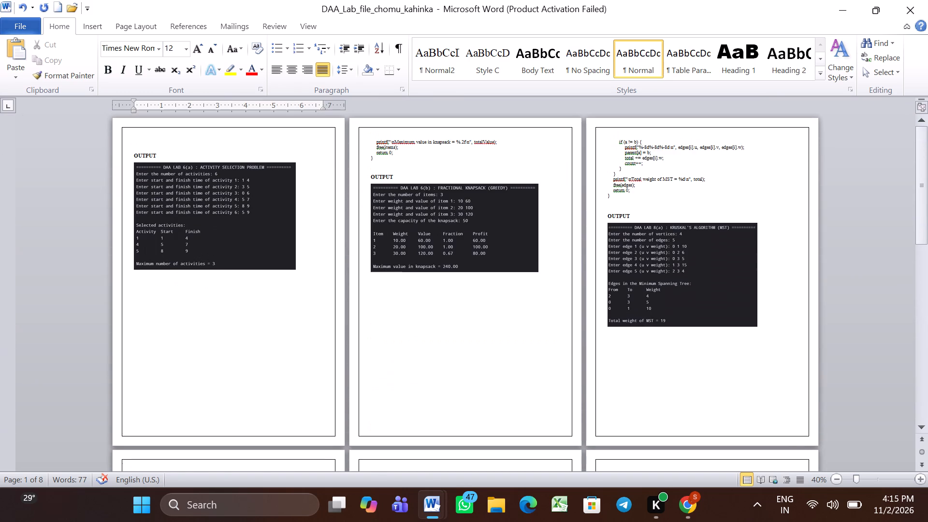
scroll(339, 239, "up", 1)
Undo the trimming edits in DAA_Lab_file_chomu_kahinka back to before the Lab 10(b) Sum of Subset program page was deleted.
key("ctrl+z")
key("ctrl+z")
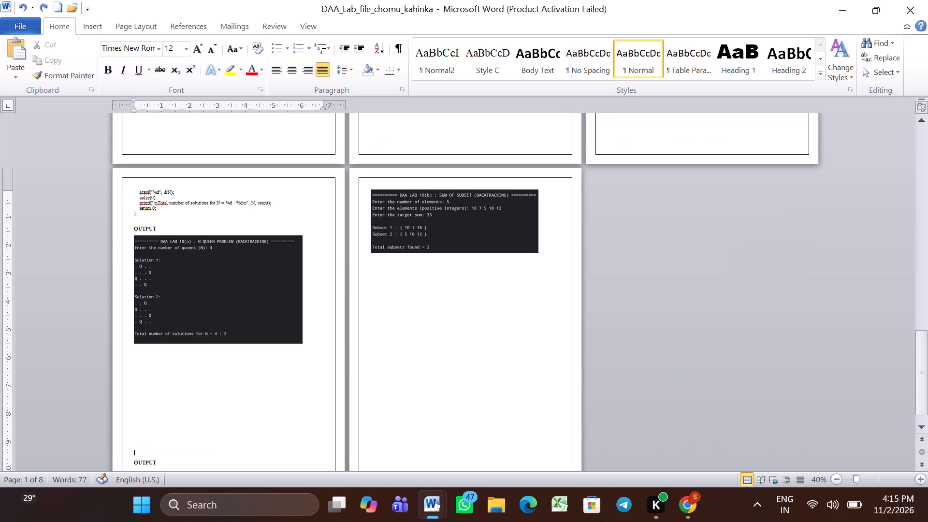
key("ctrl+z")
key("ctrl+z")
key("ctrl+z")
key("ctrl+z")
key("ctrl+z")
key("ctrl+z")
key("ctrl+z")
key("ctrl+z")
key("ctrl+z")
key("ctrl+z")
key("ctrl+z")
key("ctrl+z")
key("ctrl+z")
key("ctrl+z")
key("ctrl+z")
key("ctrl+z")
key("ctrl+z")
key("ctrl+z")
key("ctrl+z")
key("ctrl+z")
key("ctrl+z")
key("ctrl+z")
key("ctrl+z")
key("ctrl+z")
key("ctrl+z")
key("ctrl+z")
key("ctrl+z")
key("ctrl+z")
key("ctrl+z")
key("ctrl+z")
key("ctrl+z")
key("ctrl+z")
key("ctrl+z")
key("ctrl+z")
key("ctrl+z")
key("ctrl+z")
key("ctrl+z")
key("ctrl+z")
key("ctrl+z")
key("ctrl+z")
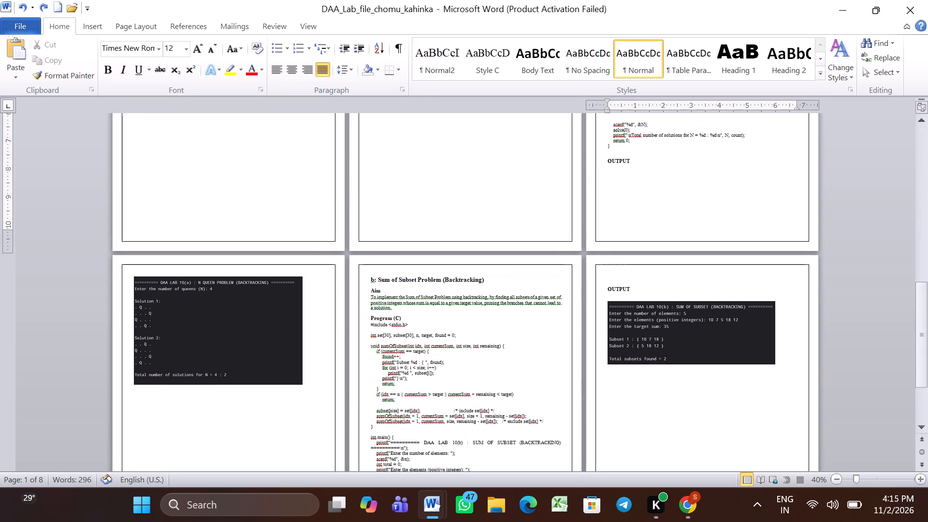
Undo further edits back to before the Lab 10, Dijkstra's Algorithm and Lab 9(a) Warshall's Algorithm program pages were removed.
key("ctrl+z")
key("ctrl+z")
key("ctrl+z")
key("ctrl+z")
key("ctrl+z")
key("ctrl+z")
key("ctrl+z")
key("ctrl+z")
key("ctrl+z")
key("ctrl+z")
key("ctrl+z")
key("ctrl+z")
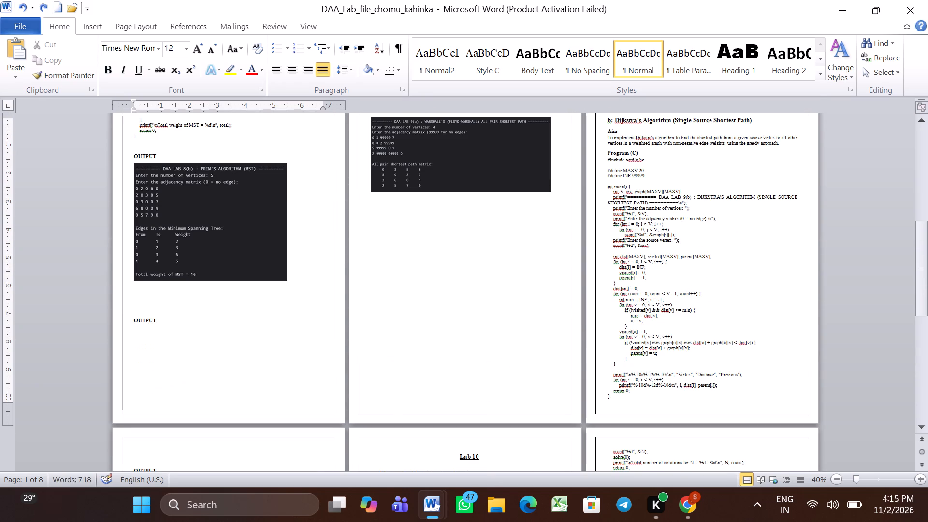
key("ctrl+z")
key("ctrl+z")
key("ctrl+z")
key("ctrl+z")
key("ctrl+z")
key("ctrl+z")
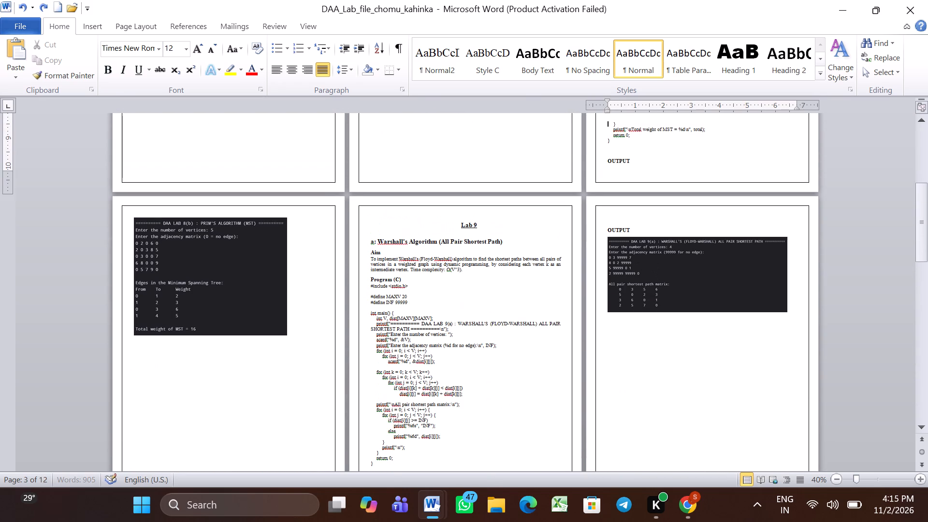
Undo further trimming edits back to before the Lab 7 0/1 Knapsack and Longest Common Subsequence program pages were removed.
key("ctrl+z")
key("ctrl+z")
key("ctrl+z")
key("ctrl+z")
key("ctrl+z")
key("ctrl+z")
key("ctrl+z")
key("ctrl+z")
key("ctrl+z")
key("ctrl+z")
key("ctrl+z")
key("ctrl+z")
key("ctrl+z")
key("ctrl+z")
key("ctrl+z")
key("ctrl+z")
key("ctrl+z")
key("ctrl+z")
key("ctrl+z")
key("ctrl+z")
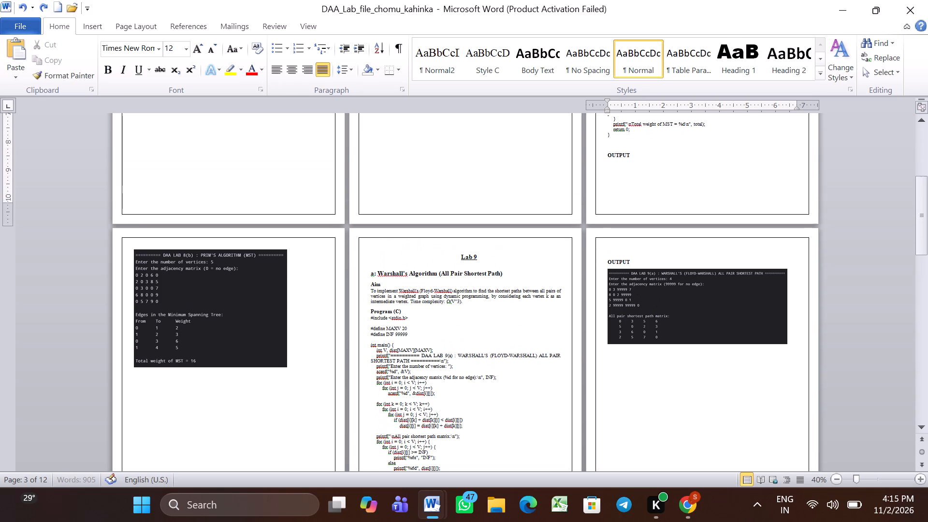
key("ctrl+z")
key("ctrl+z")
key("ctrl+z")
key("ctrl+z")
key("ctrl+z")
key("ctrl+z")
key("ctrl+z")
key("ctrl+z")
key("ctrl+z")
key("ctrl+z")
key("ctrl+z")
key("ctrl+z")
key("ctrl+z")
key("ctrl+z")
key("ctrl+z")
key("ctrl+z")
key("ctrl+z")
key("ctrl+z")
key("ctrl+z")
key("ctrl+z")
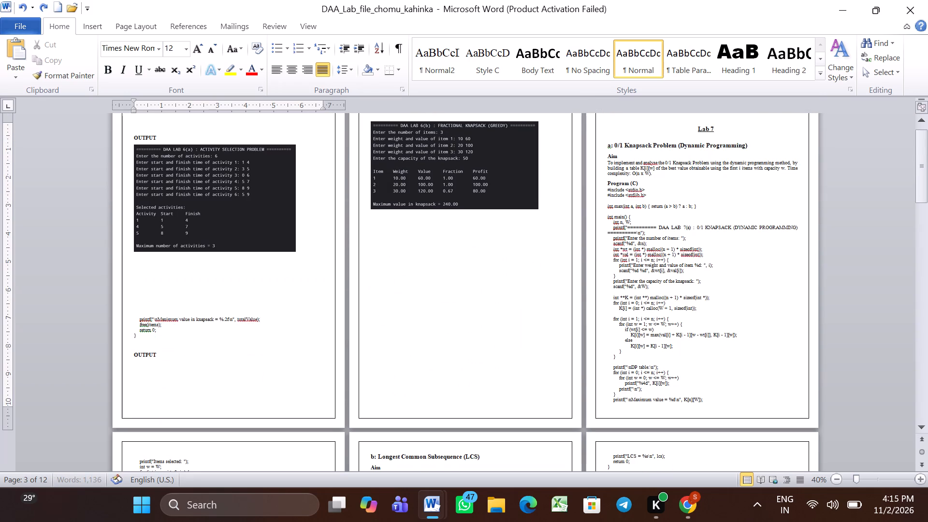
Undo the remaining edits until the full lab file is restored, from the cover page through Lab 10(b) Sum of Subset.
key("ctrl+z")
key("ctrl+z")
key("ctrl+z")
key("ctrl+z")
key("ctrl+z")
key("ctrl+z")
key("ctrl+z")
key("ctrl+z")
key("ctrl+z")
key("ctrl+z")
key("ctrl+z")
key("ctrl+z")
key("ctrl+z")
key("ctrl+z")
key("ctrl+z")
key("ctrl+z")
key("ctrl+z")
key("ctrl+z")
key("ctrl+z")
key("ctrl+z")
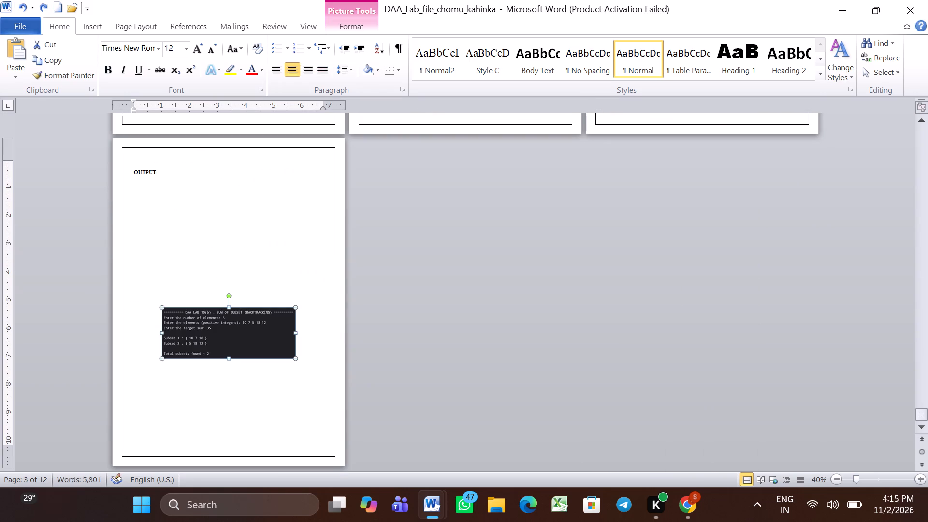
Look over the restored document's pages with many pages in view, checking the labs from Lab 10 back through Lab 7.
scroll(339, 239, "up", 18)
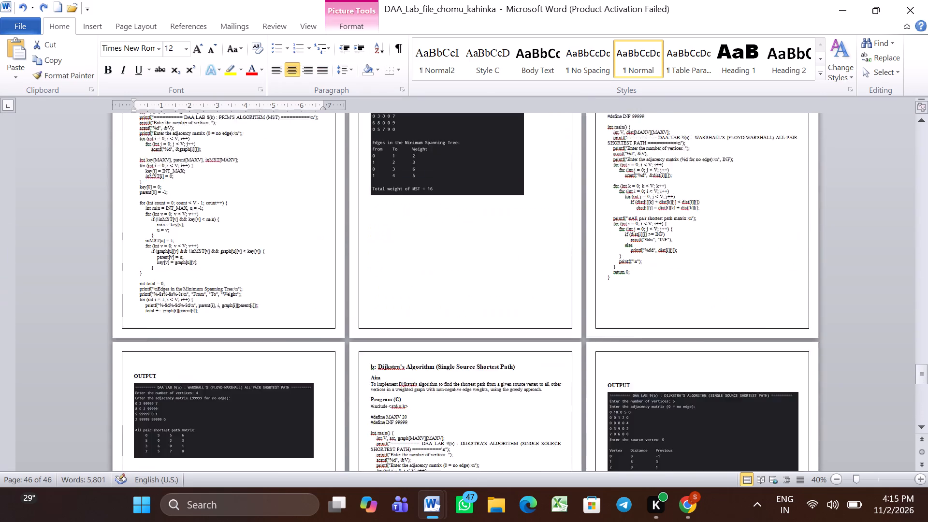
scroll(339, 239, "up", 8)
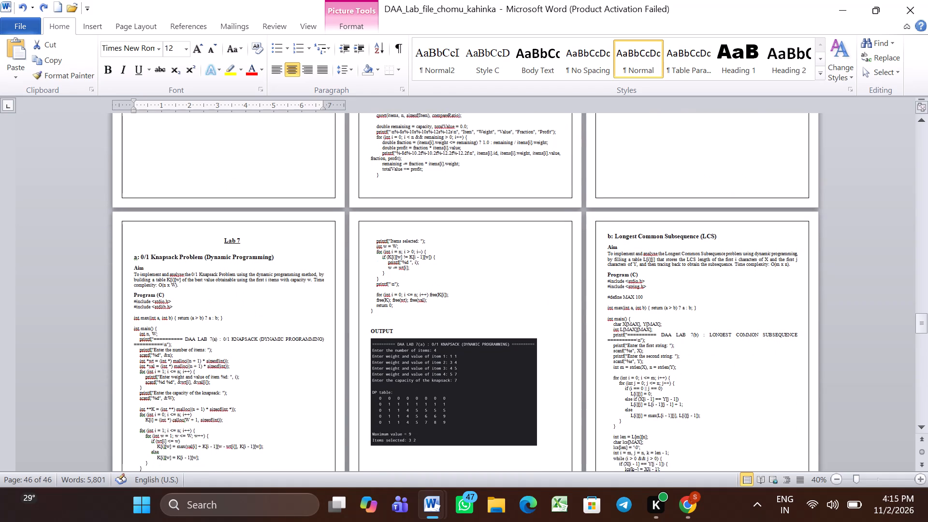
scroll(339, 239, "up", 8)
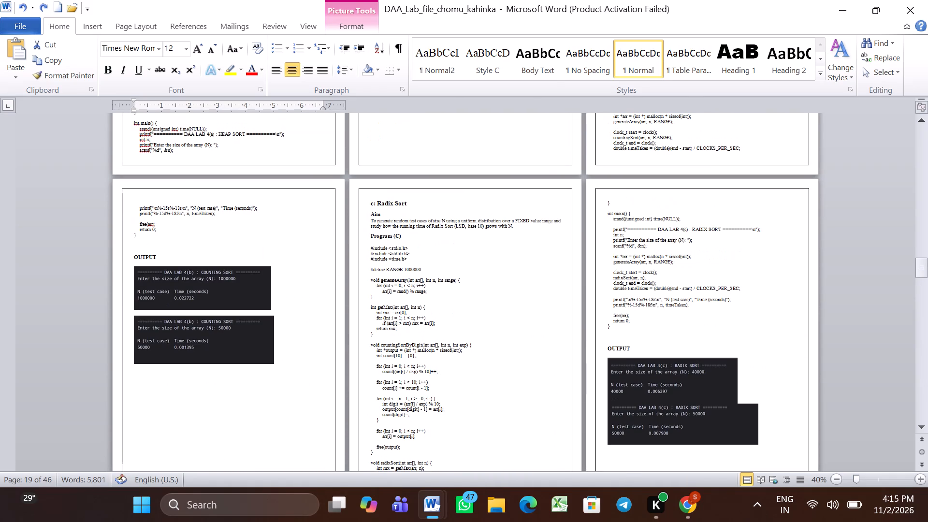
scroll(339, 239, "up", 12)
scroll(339, 239, "down", 3, "ctrl")
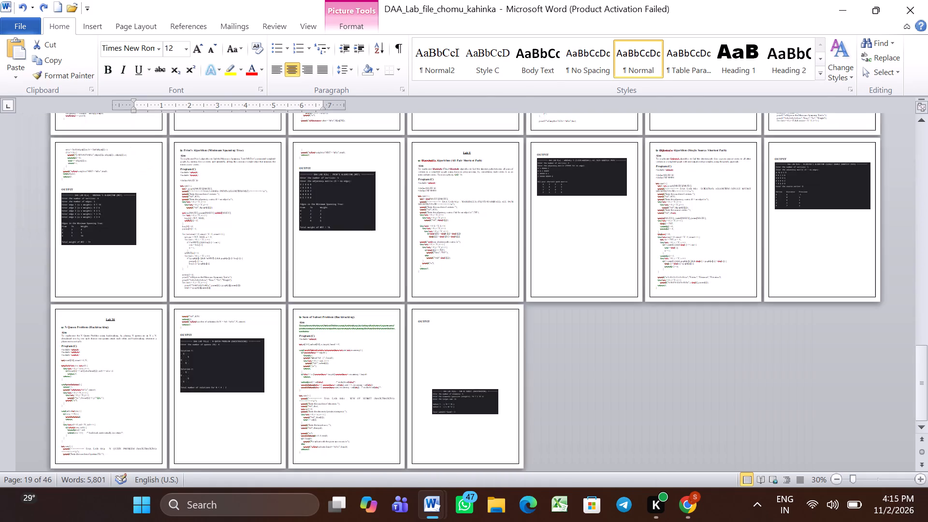
scroll(339, 239, "up", 7)
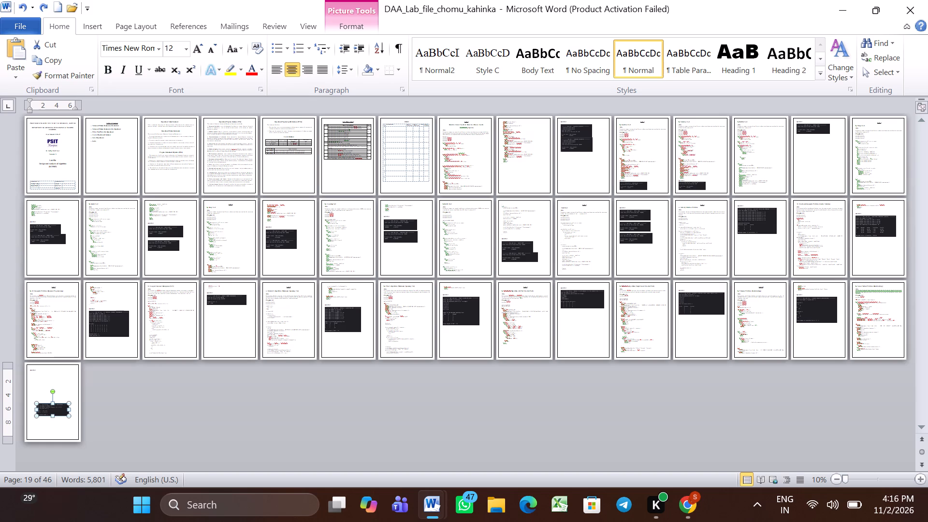
scroll(187, 229, "up", 1, "ctrl")
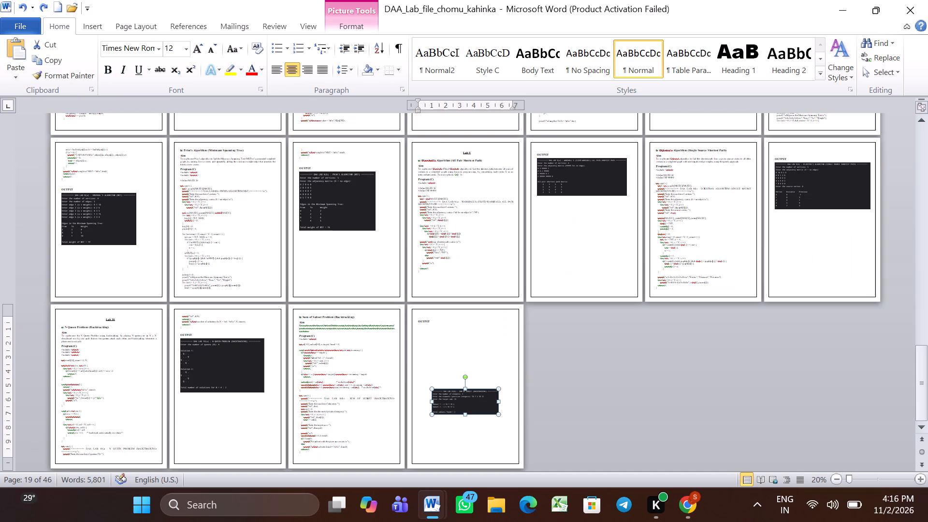
scroll(187, 229, "up", 3)
scroll(187, 229, "up", 1, "ctrl")
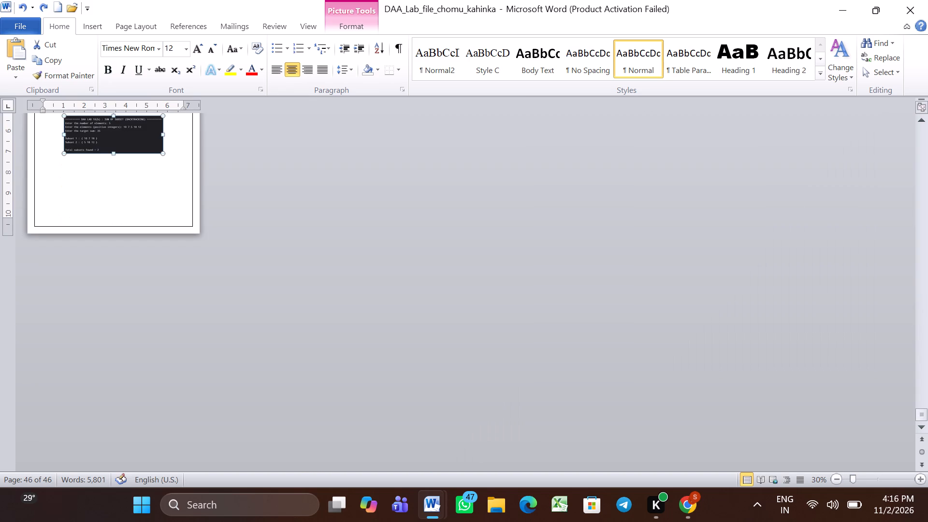
scroll(187, 229, "up", 15)
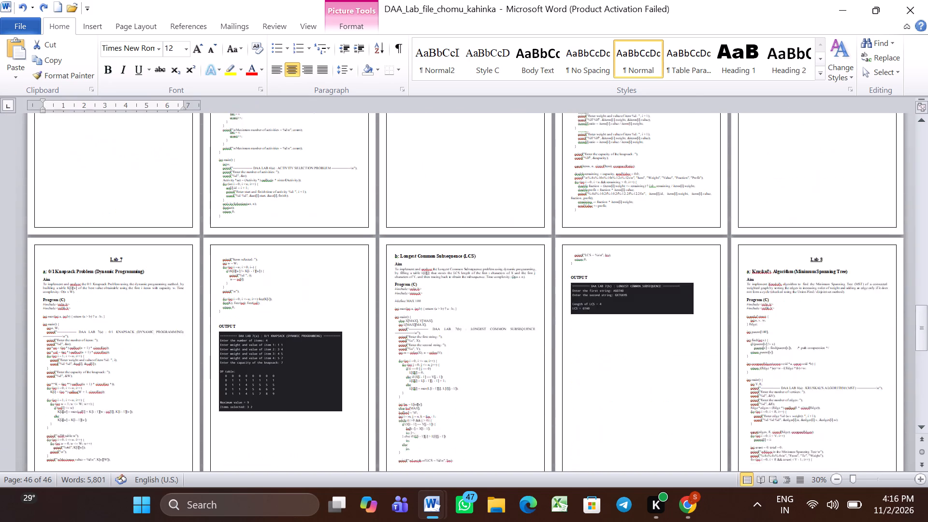
Delete everything before Lab 6, from the cover page through the Lab 5 Shell Sort output.
scroll(187, 229, "up", 5)
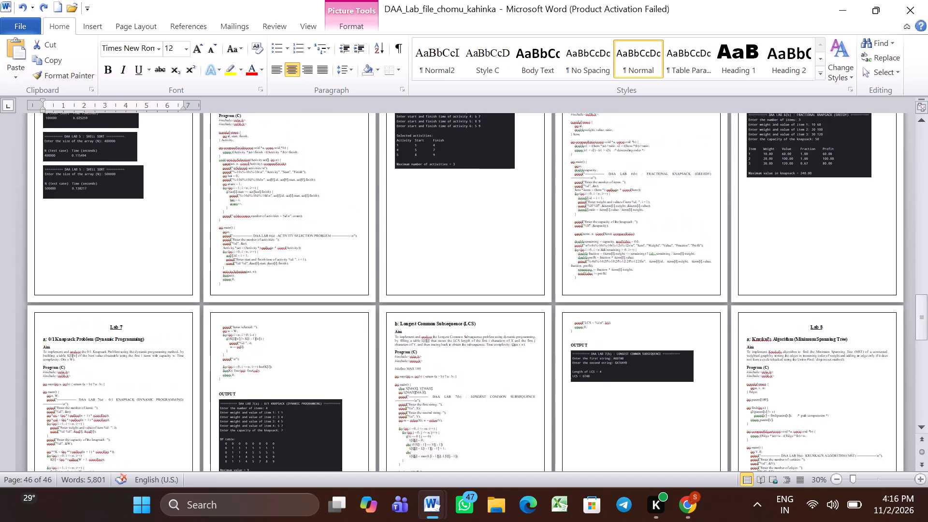
scroll(187, 229, "up", 7)
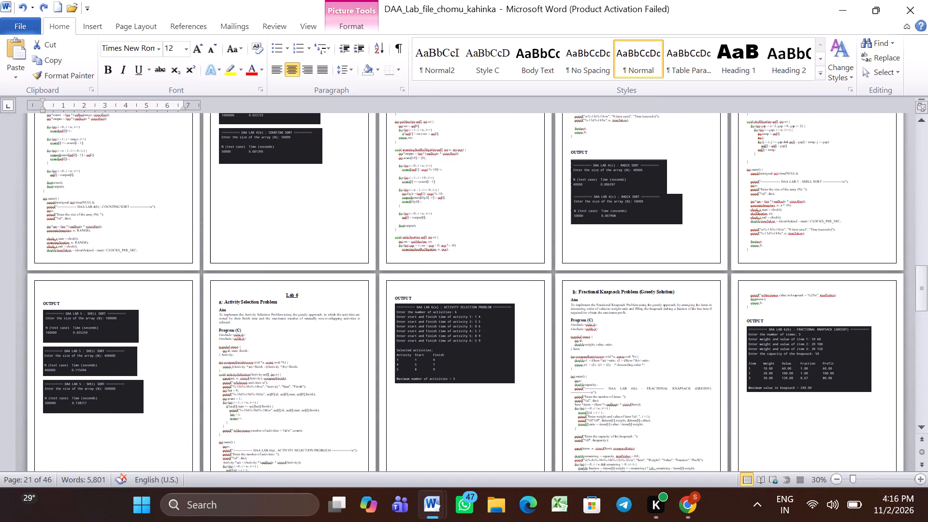
left_click_drag(176, 337, 172, 328)
scroll(172, 320, "down", 2)
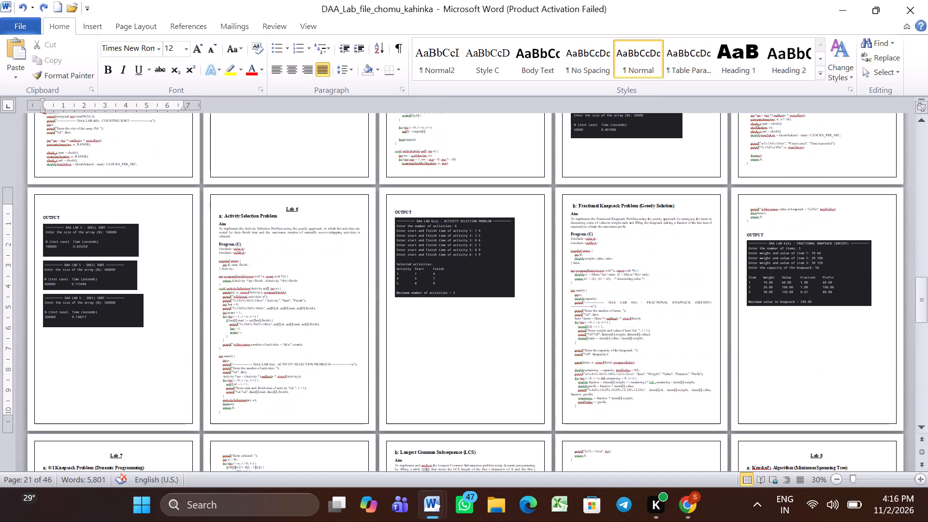
left_click_drag(163, 388, 105, 62)
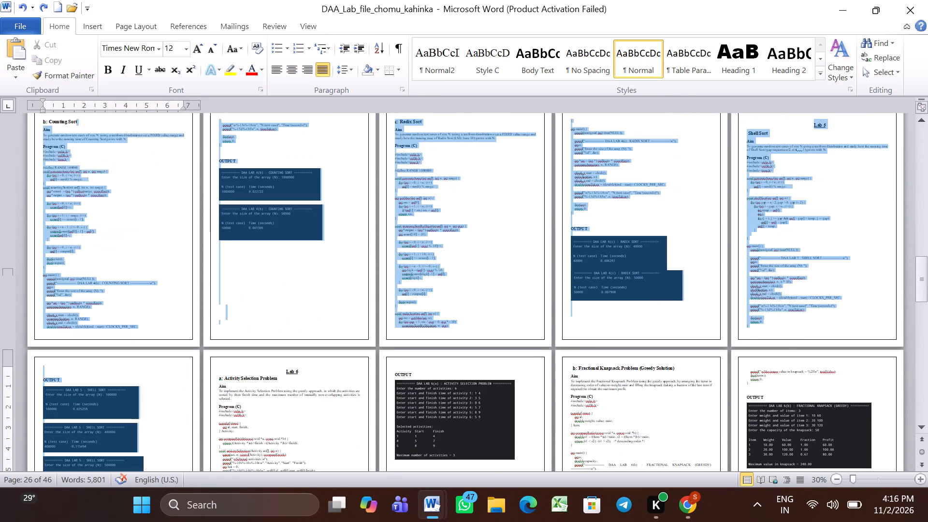
left_click_drag(105, 62, 105, 0)
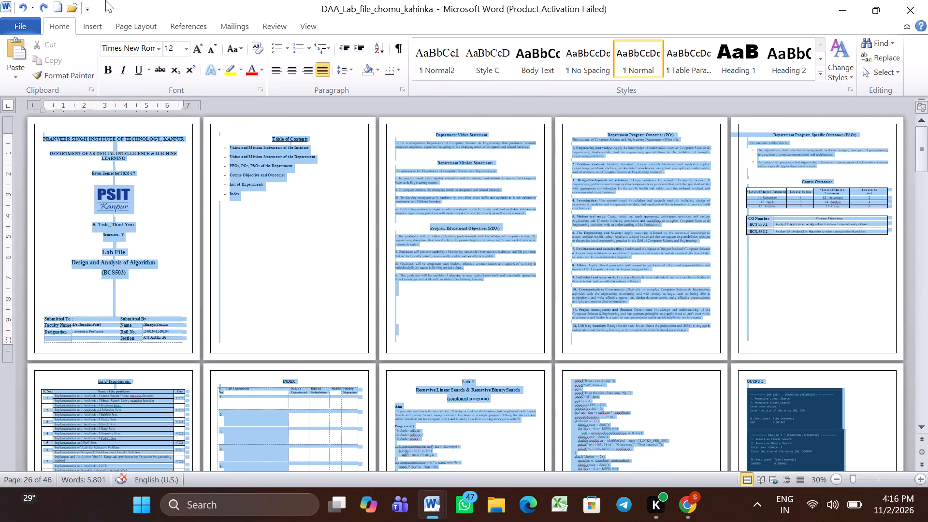
key("BackSpace")
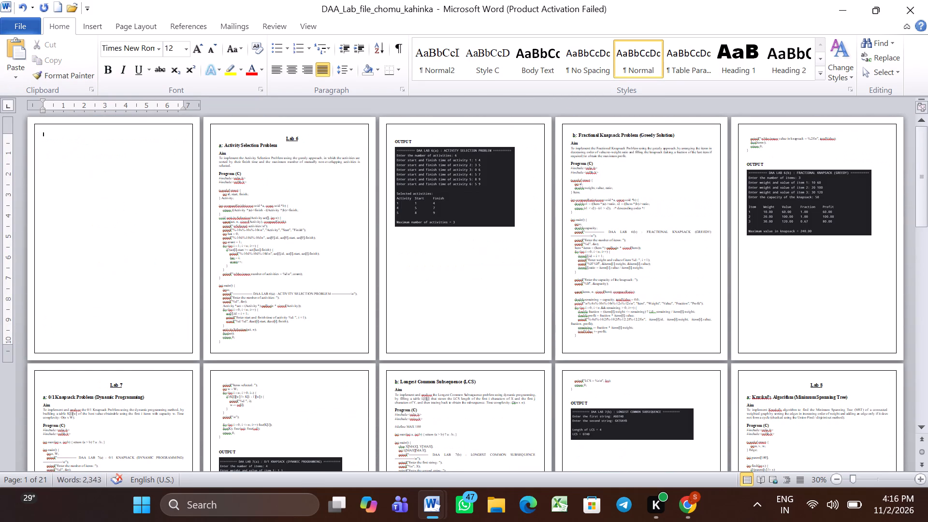
key("BackSpace")
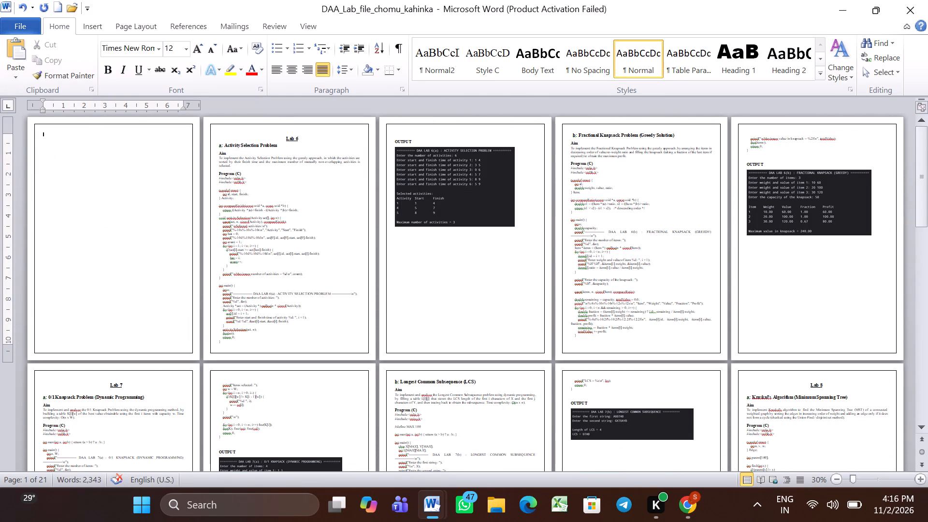
left_click(66, 342)
key("BackSpace")
key("BackSpace")
Delete the blank first page and the Lab 6(a) Activity Selection program page, keeping its output.
left_click(333, 344)
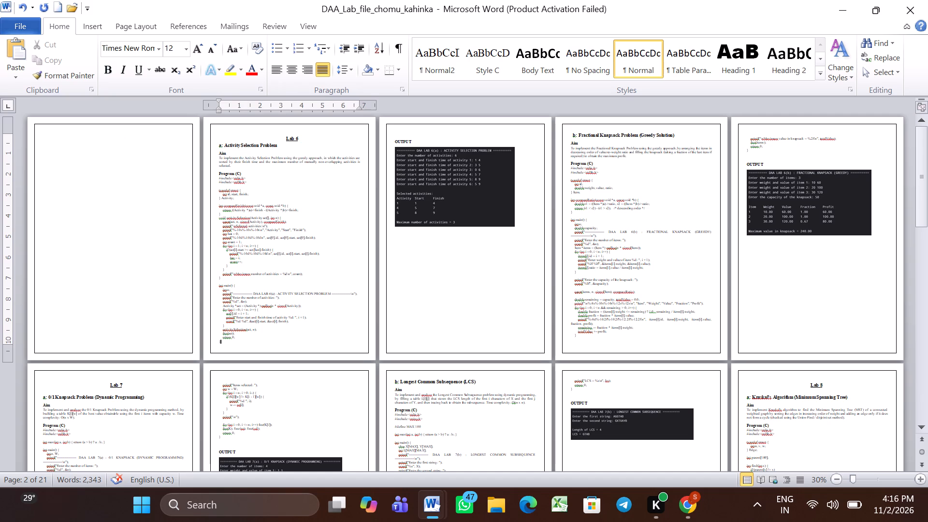
left_click(255, 344)
left_click_drag(255, 344, 203, 275)
left_click_drag(203, 275, 228, 343)
left_click_drag(228, 343, 117, 134)
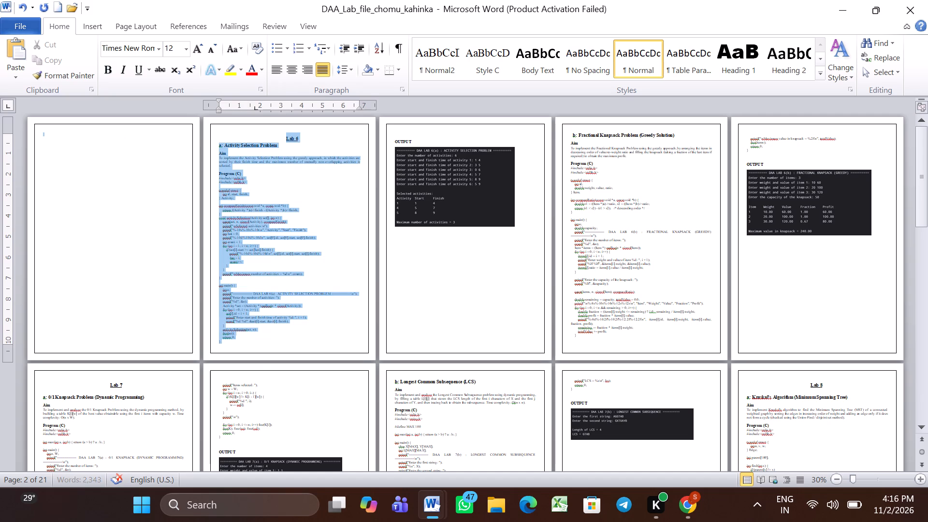
left_click_drag(117, 134, 91, 134)
key("BackSpace")
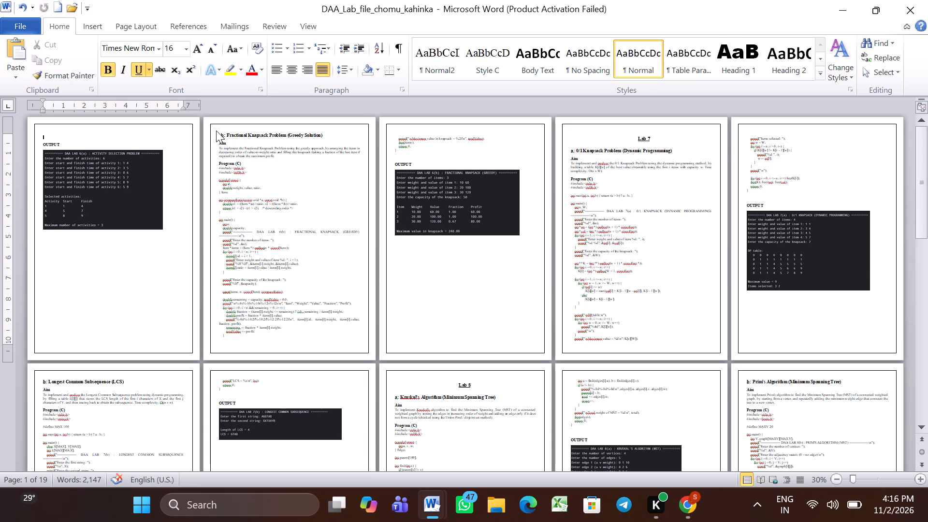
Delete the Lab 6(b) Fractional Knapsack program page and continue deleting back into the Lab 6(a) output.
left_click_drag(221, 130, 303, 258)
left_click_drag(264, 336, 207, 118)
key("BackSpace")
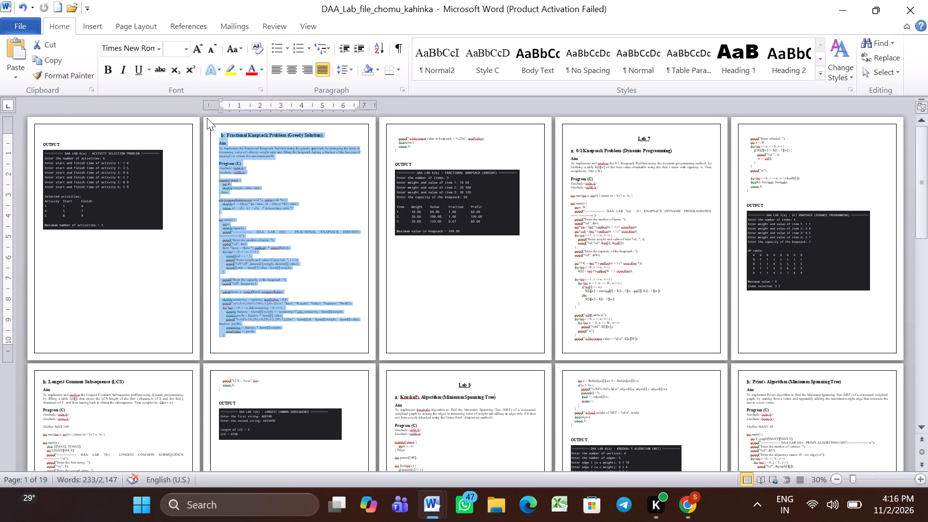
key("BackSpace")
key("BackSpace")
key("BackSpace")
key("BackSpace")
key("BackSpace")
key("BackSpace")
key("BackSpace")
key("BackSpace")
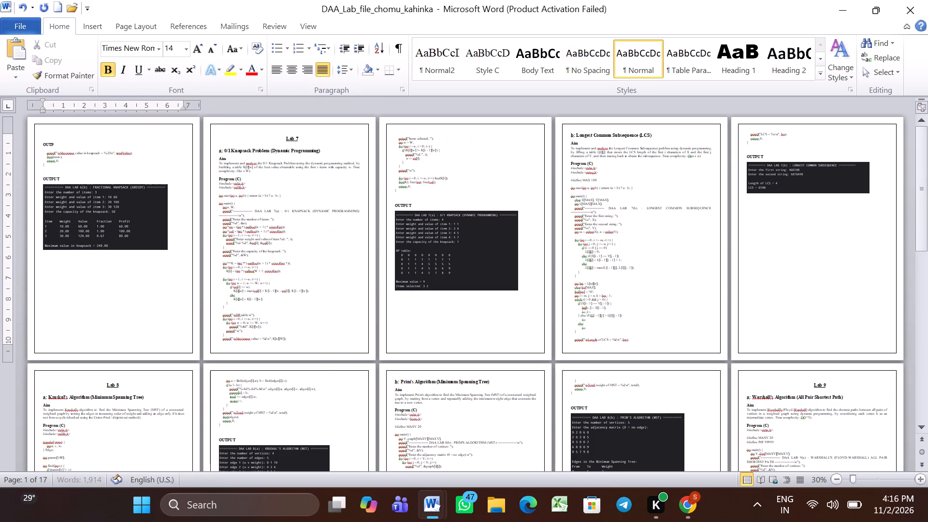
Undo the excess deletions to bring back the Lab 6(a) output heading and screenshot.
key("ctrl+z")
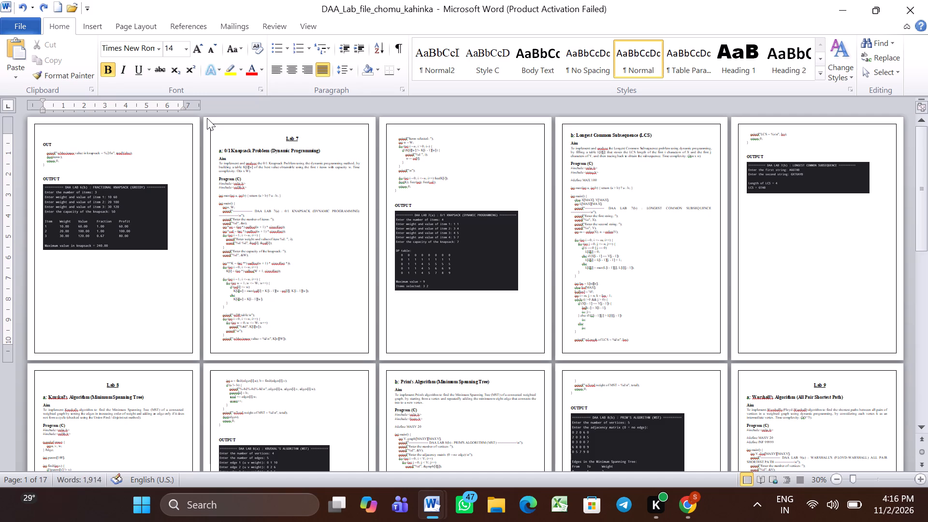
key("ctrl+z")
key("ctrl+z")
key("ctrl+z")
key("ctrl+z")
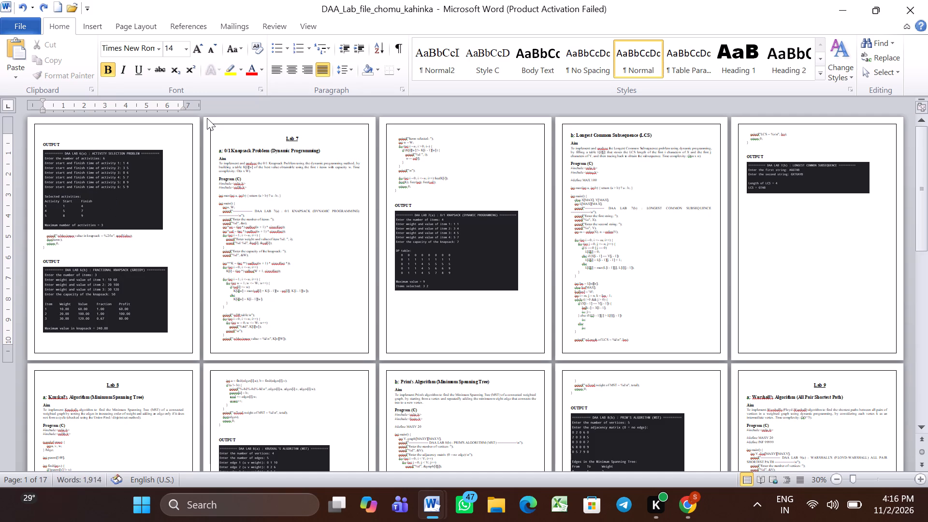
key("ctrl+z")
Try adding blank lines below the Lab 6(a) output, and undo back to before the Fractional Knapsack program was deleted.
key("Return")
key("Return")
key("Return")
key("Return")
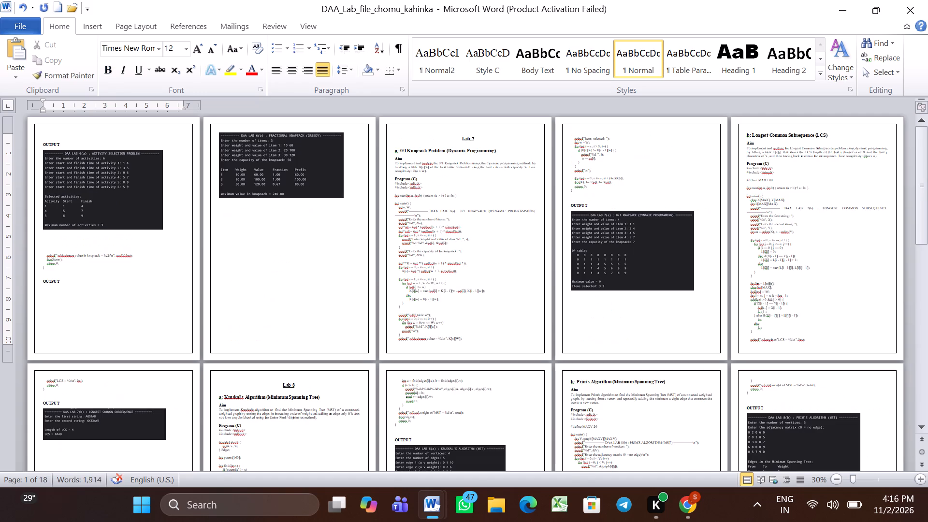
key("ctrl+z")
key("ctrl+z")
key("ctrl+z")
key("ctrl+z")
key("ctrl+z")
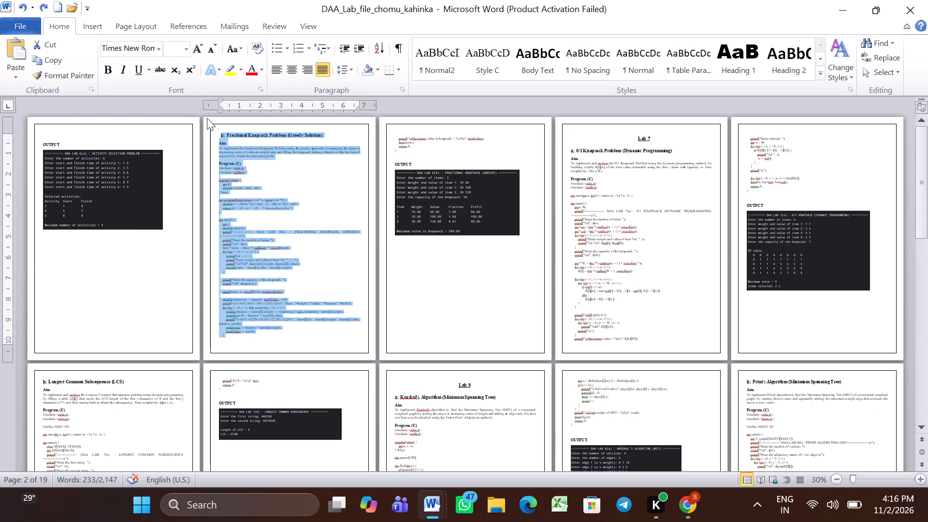
Delete the Lab 6(b) Fractional Knapsack program page and insert blank lines so the rest of Lab 6(b) starts on the second page.
key("BackSpace")
key("Return")
key("Return")
key("Return")
key("Return")
key("Return")
key("Return")
key("Return")
key("Return")
key("Return")
key("Return")
key("Return")
key("Return")
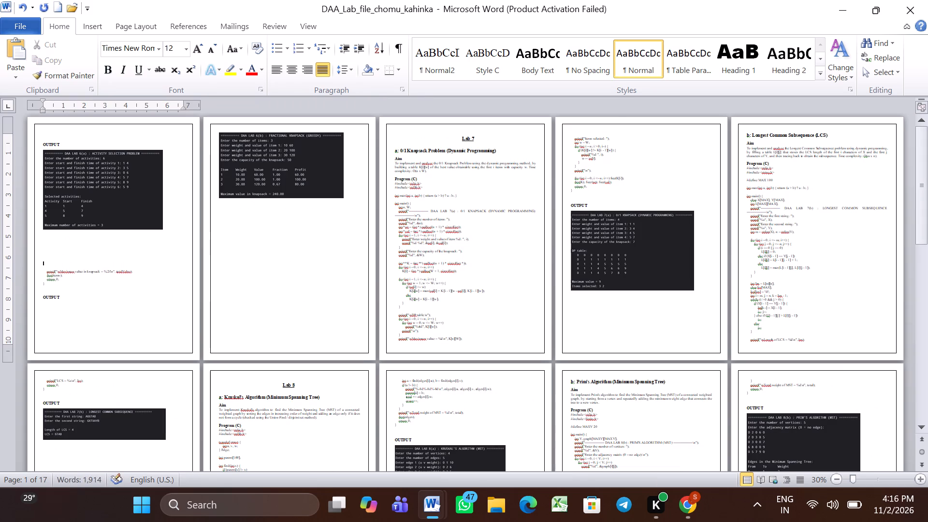
key("Return")
key("Return")
key("Return")
key("Return")
key("Return")
key("Return")
key("Return")
key("Return")
key("Return")
key("Return")
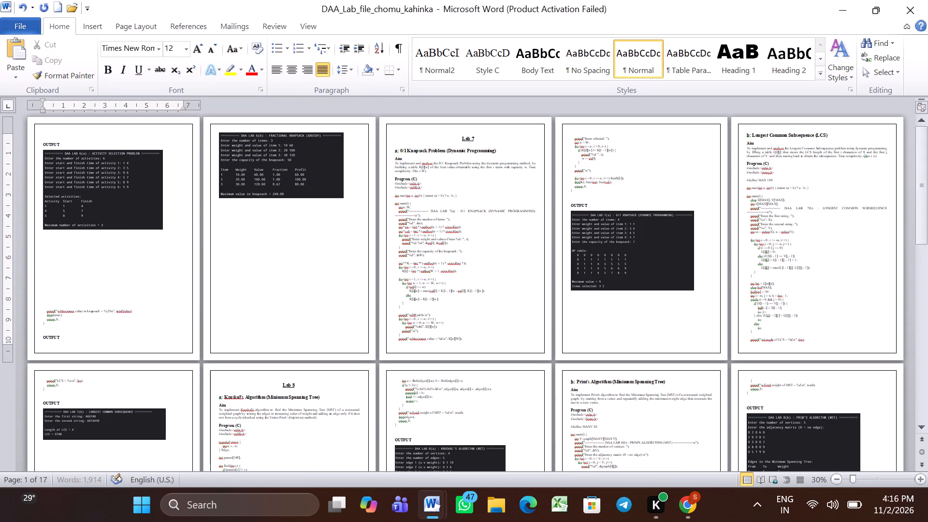
key("Return")
key("Return")
key("Return")
key("Return")
key("Return")
key("Return")
key("Return")
key("Return")
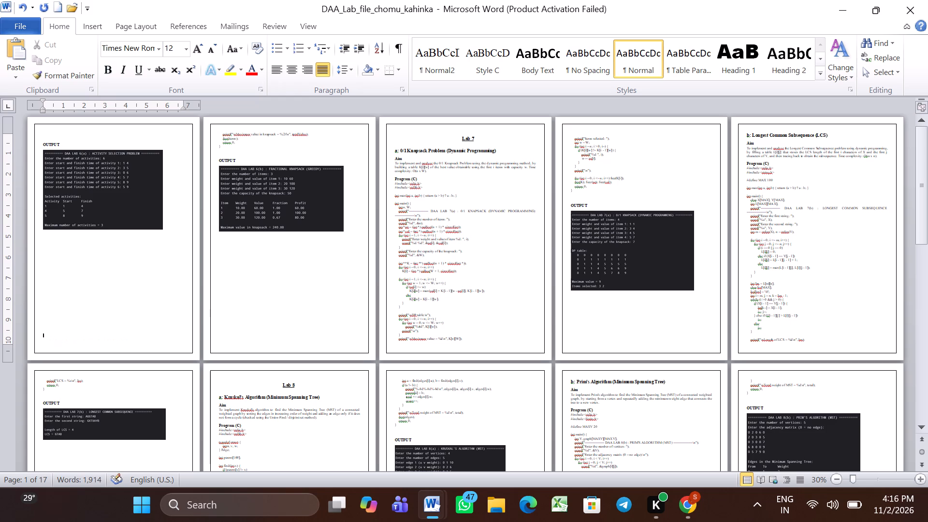
key("Return")
key("BackSpace")
Delete the Lab 7(a) 0/1 Knapsack program page and insert blank lines so the rest of Lab 7(a) starts on the third page.
left_click_drag(421, 139, 469, 340)
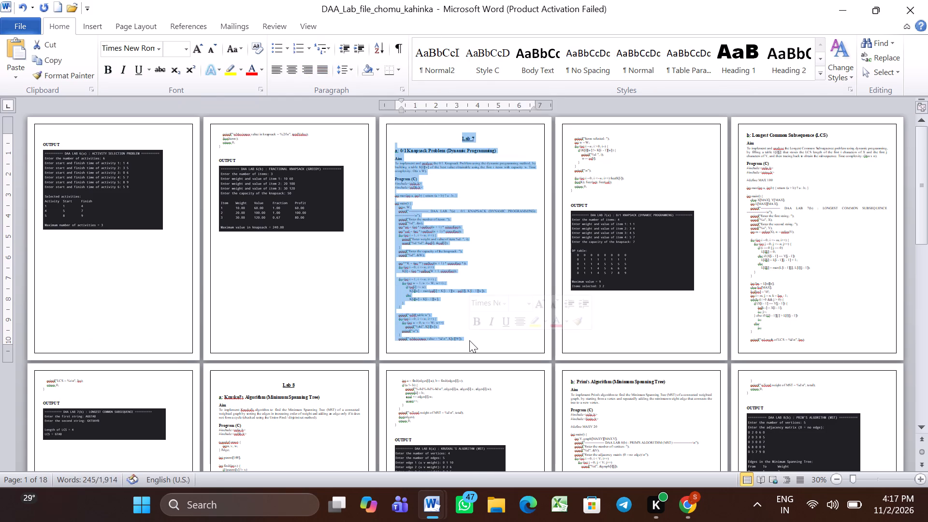
key("BackSpace")
key("Return")
key("Return")
key("Return")
key("Return")
key("Return")
key("Return")
key("Return")
key("Return")
key("Return")
key("Return")
key("Return")
key("Return")
key("Return")
key("Return")
key("Return")
key("Return")
key("Return")
key("Return")
key("Return")
key("Return")
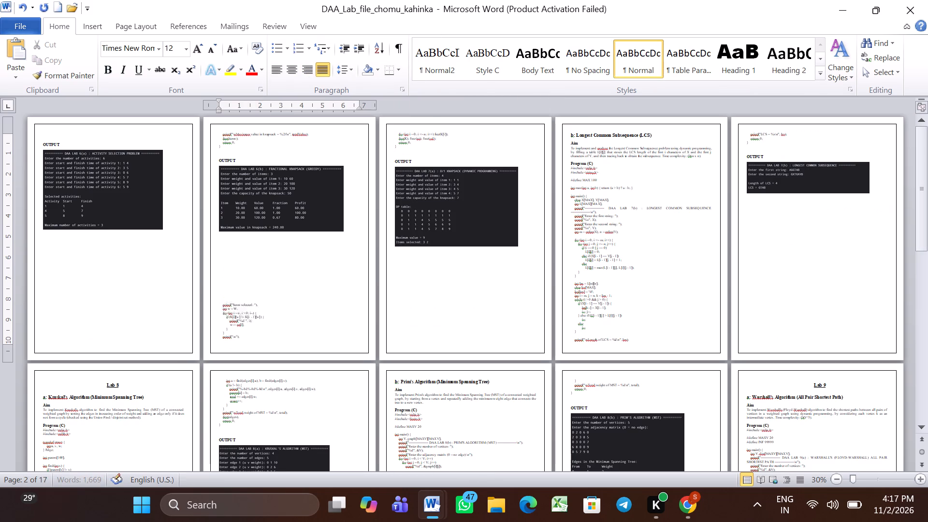
key("Return")
key("Return")
key("Return")
key("BackSpace")
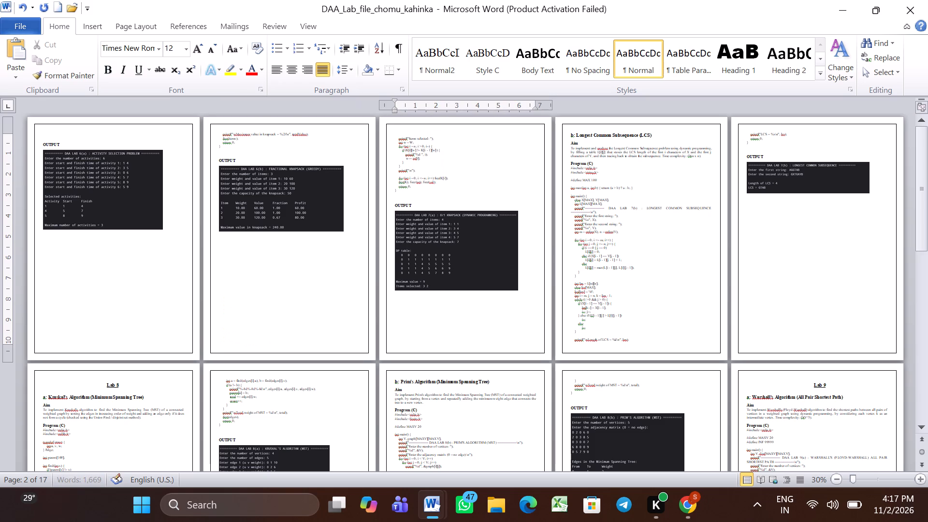
key("BackSpace")
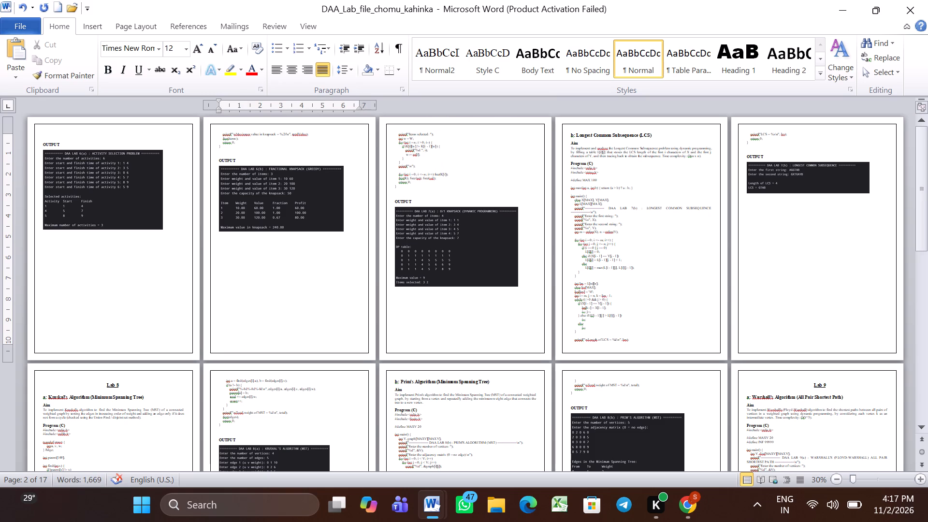
Delete the Lab 7(b) Longest Common Subsequence program page and insert blank lines so the rest of Lab 7(b) starts on the fourth page.
left_click_drag(570, 136, 638, 339)
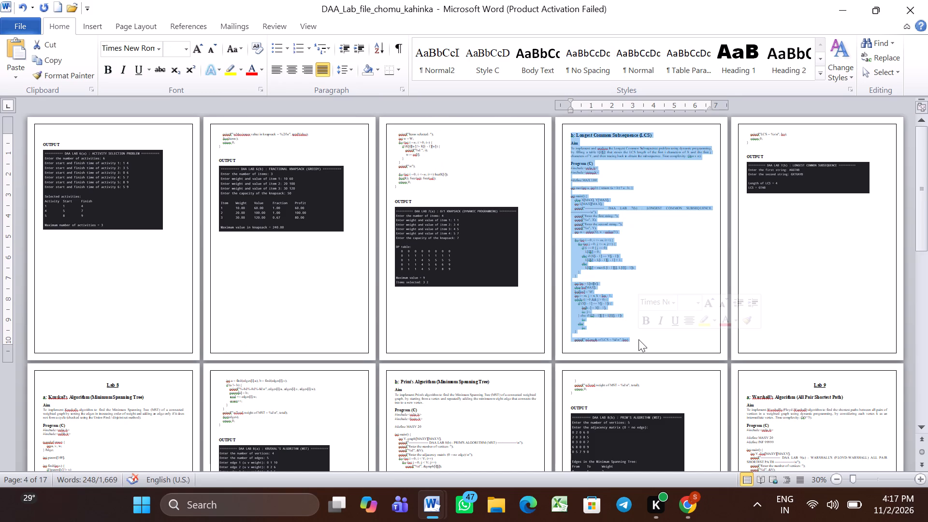
key("BackSpace")
key("Return")
key("Return")
key("Return")
key("Return")
key("Return")
key("Return")
key("Return")
key("Return")
key("Return")
key("Return")
key("Return")
key("Return")
key("Return")
key("Return")
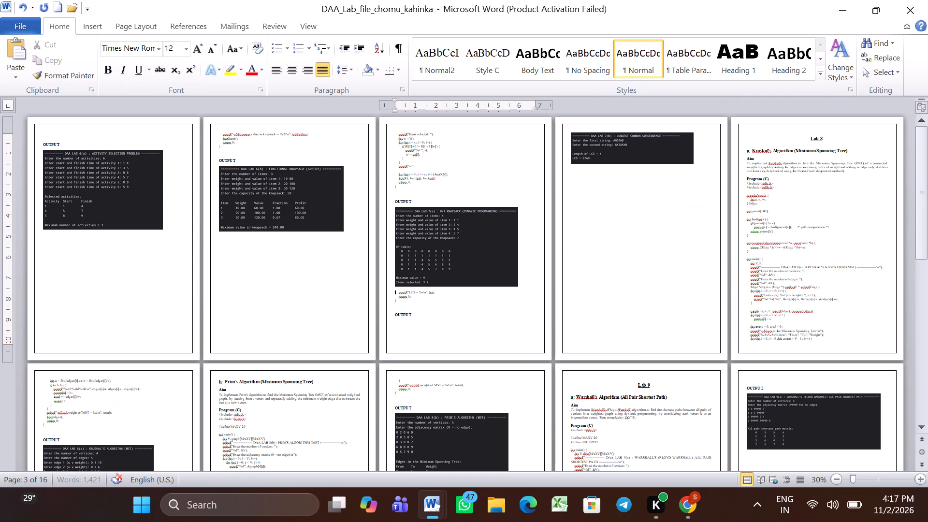
key("Return")
key("BackSpace")
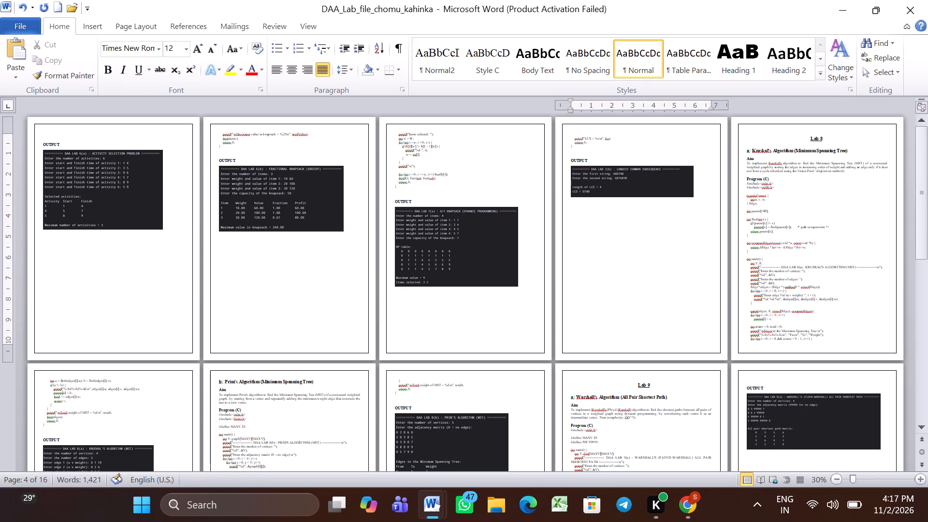
Delete the Lab 8(a) Kruskal's Algorithm program page and adjust blank lines so the remaining code and output start on the fifth page.
left_click_drag(763, 140, 795, 249)
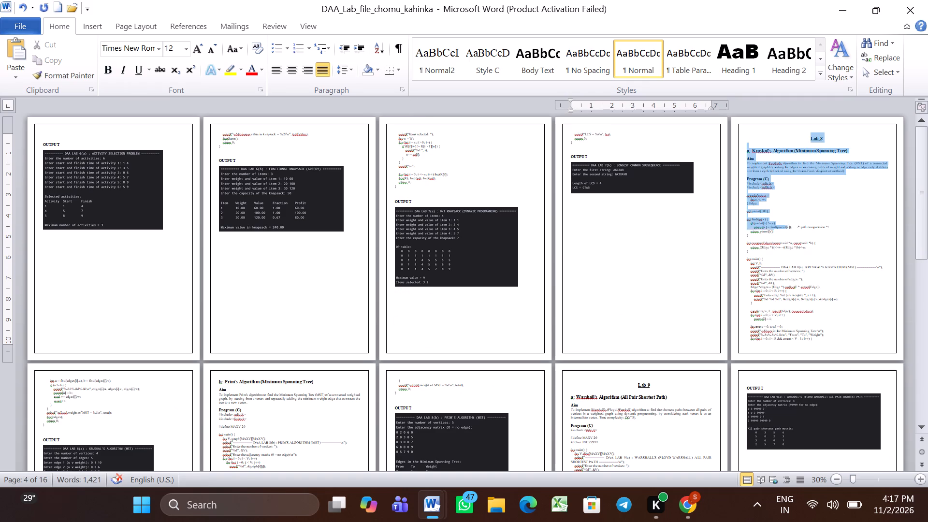
left_click_drag(795, 249, 836, 343)
key("BackSpace")
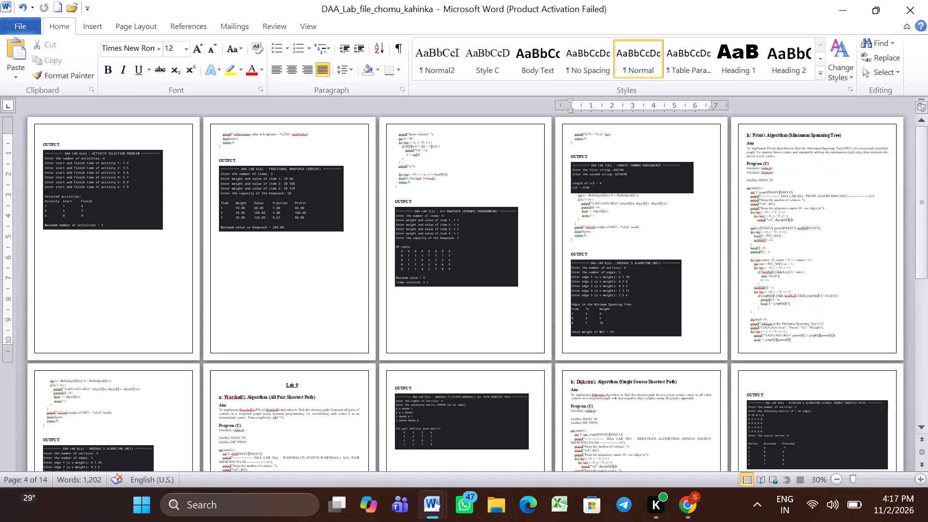
key("Return")
key("Return")
key("Return")
key("Return")
key("Return")
key("Return")
key("Return")
key("Return")
key("Return")
key("Return")
key("Return")
key("Return")
key("Return")
key("Return")
key("Return")
key("Return")
key("Return")
key("Return")
key("Return")
key("Return")
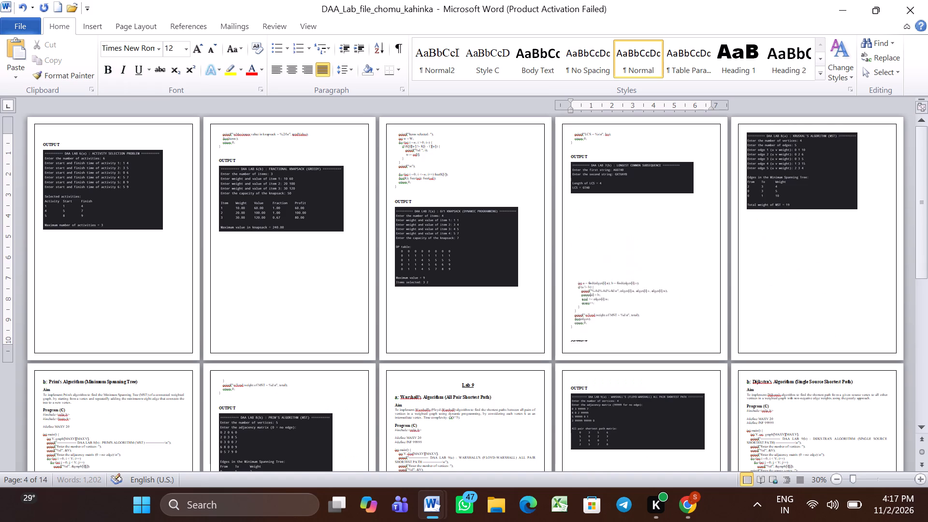
key("BackSpace")
key("BackSpace")
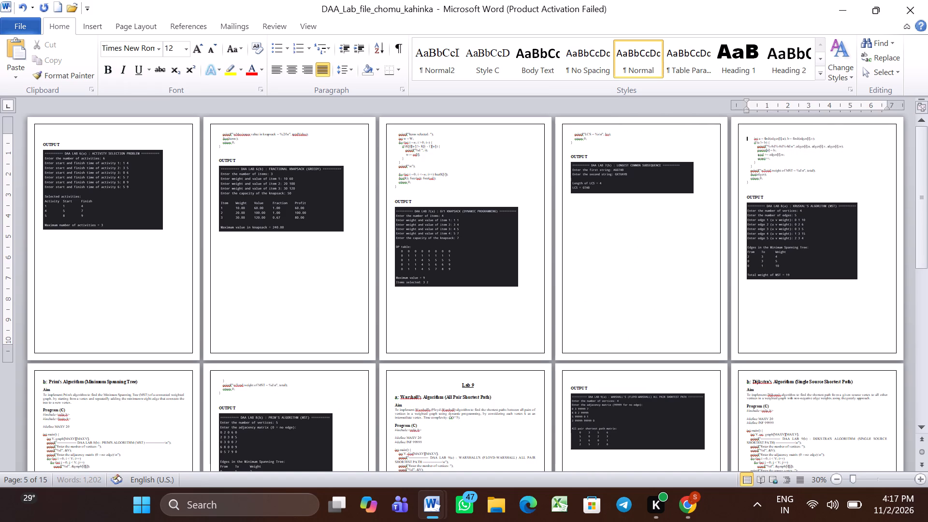
key("BackSpace")
key("BackSpace")
key("Return")
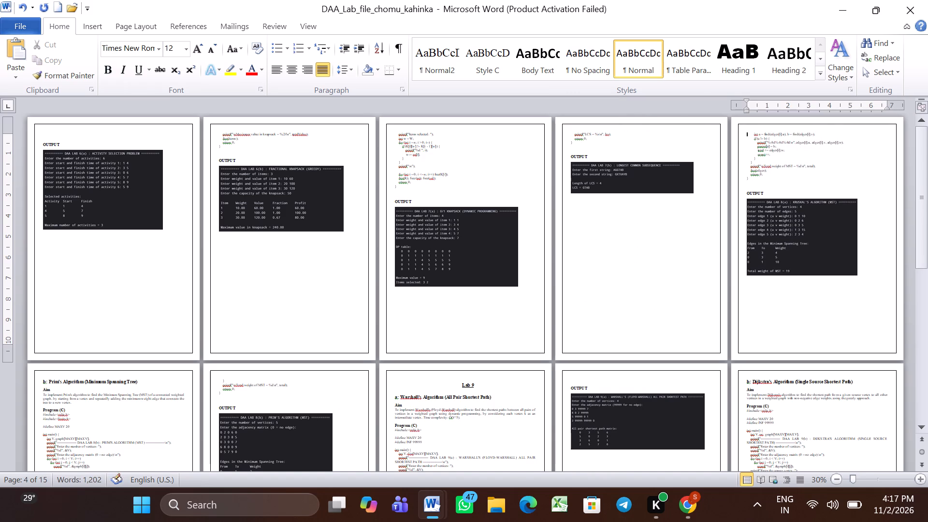
Delete the Lab 8(b) Prim's Algorithm program page and insert blank lines so its remaining code and output start on the sixth page.
scroll(749, 284, "down", 3)
scroll(536, 284, "down", 2)
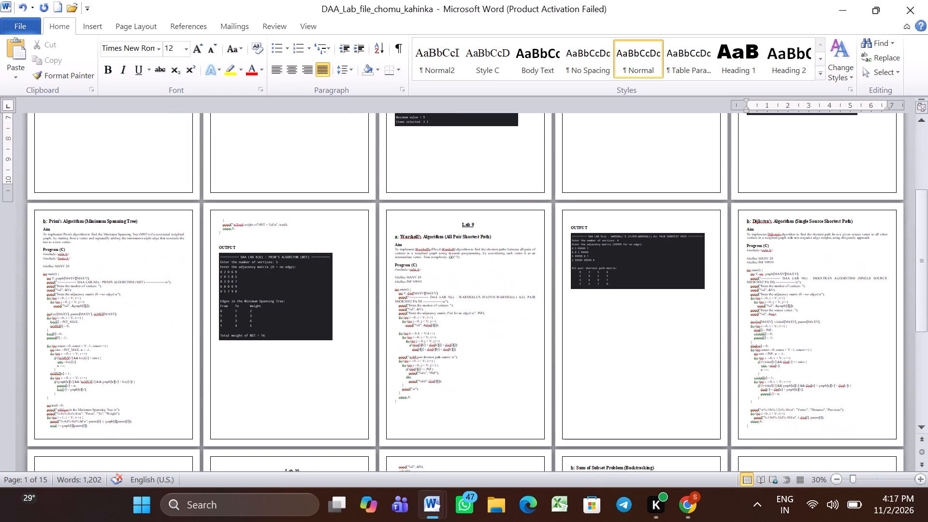
left_click_drag(40, 222, 104, 404)
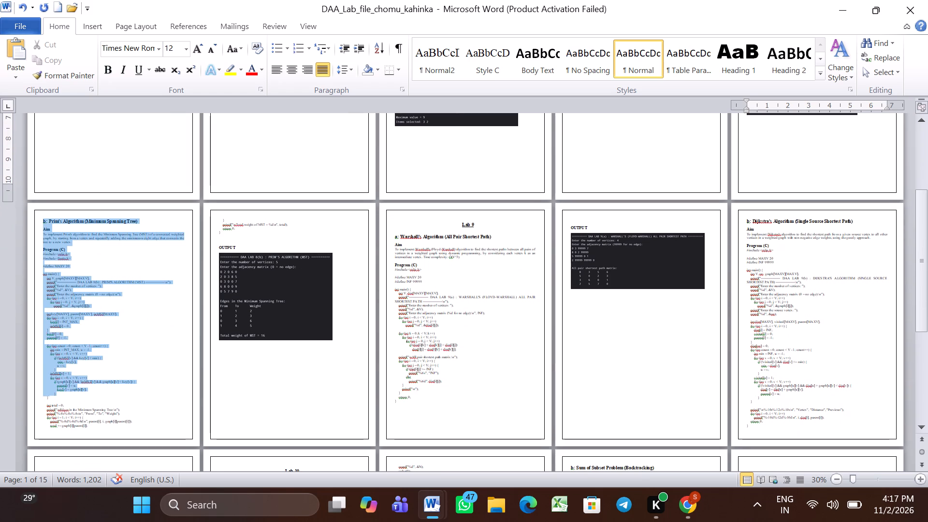
left_click_drag(104, 404, 133, 433)
key("BackSpace")
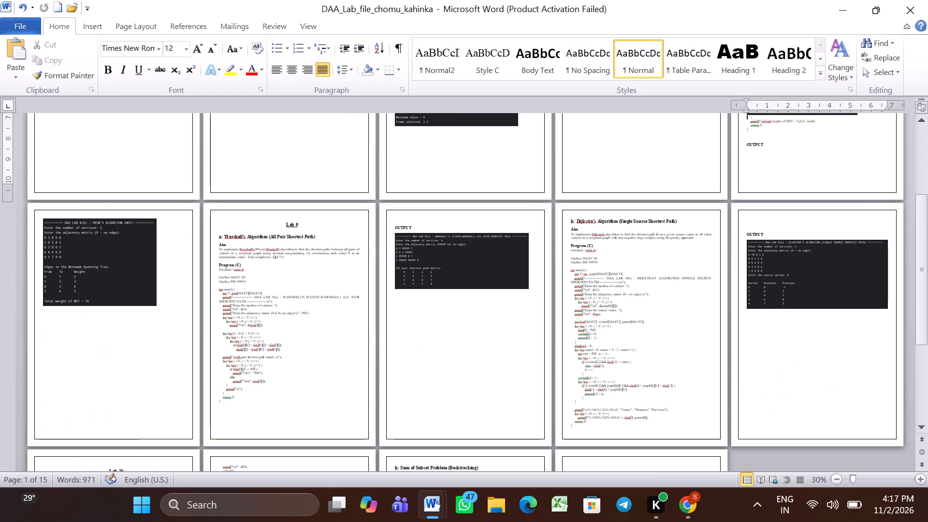
key("Return")
key("Return")
key("Return")
key("Return")
key("Return")
key("Return")
key("Return")
key("Return")
key("Return")
key("Return")
key("Return")
key("Return")
key("Return")
key("Return")
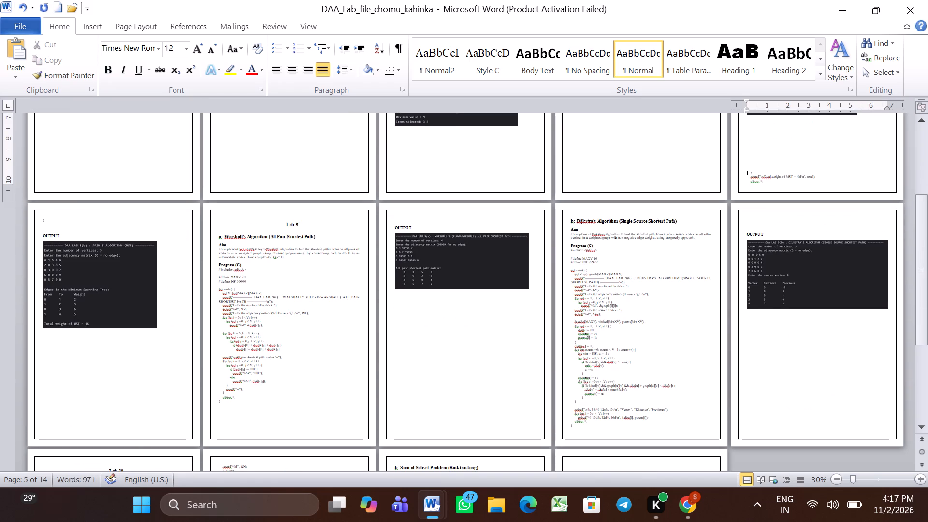
key("Return")
key("Return")
key("Return")
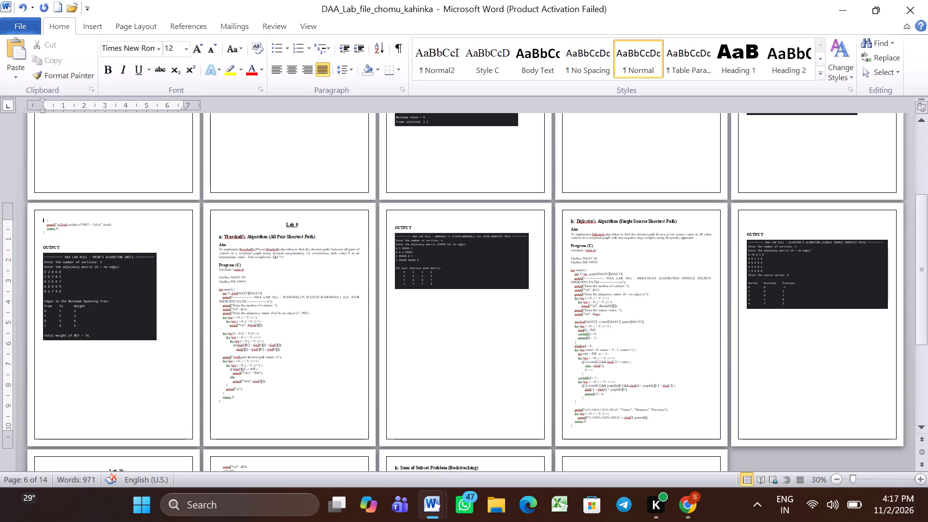
Delete the Lab 9(a) Warshall's Algorithm program page and insert blank lines so its OUTPUT heading and screenshot sit together on the seventh page.
left_click_drag(236, 228, 283, 398)
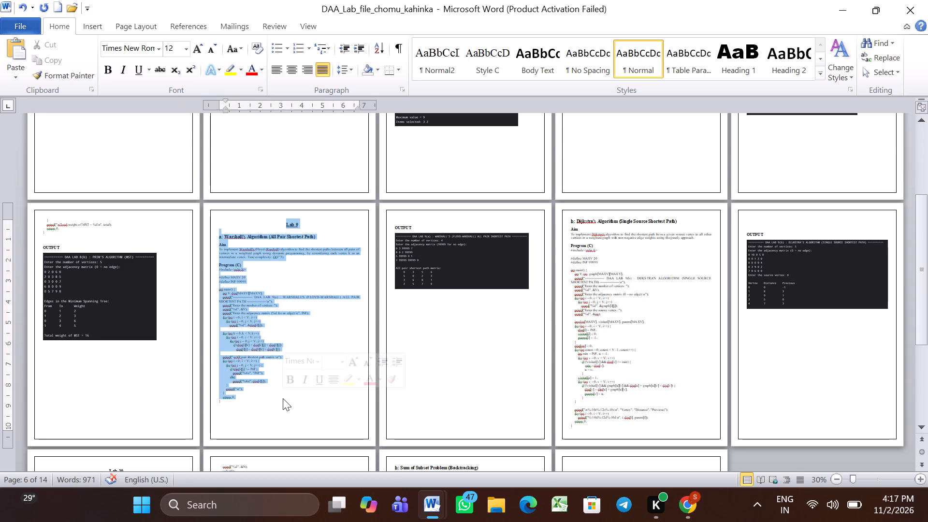
left_click(283, 398)
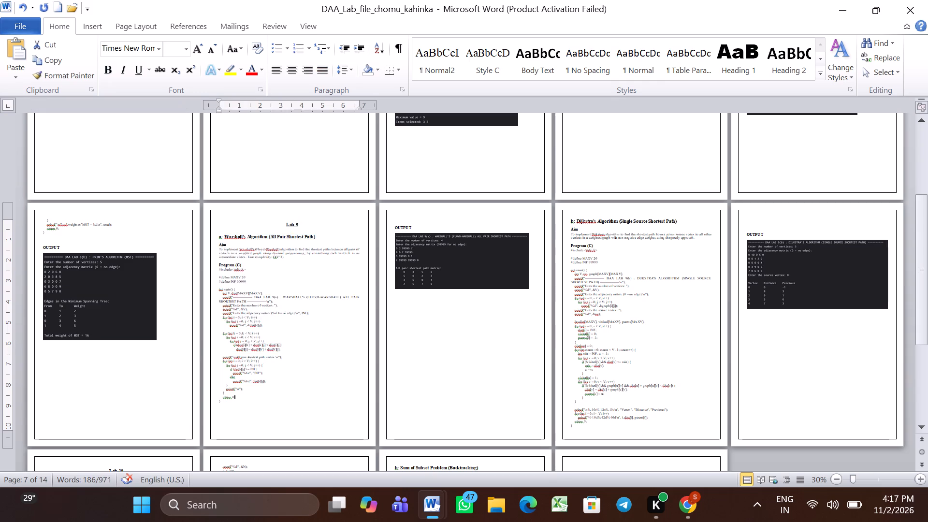
left_click_drag(254, 221, 287, 409)
key("BackSpace")
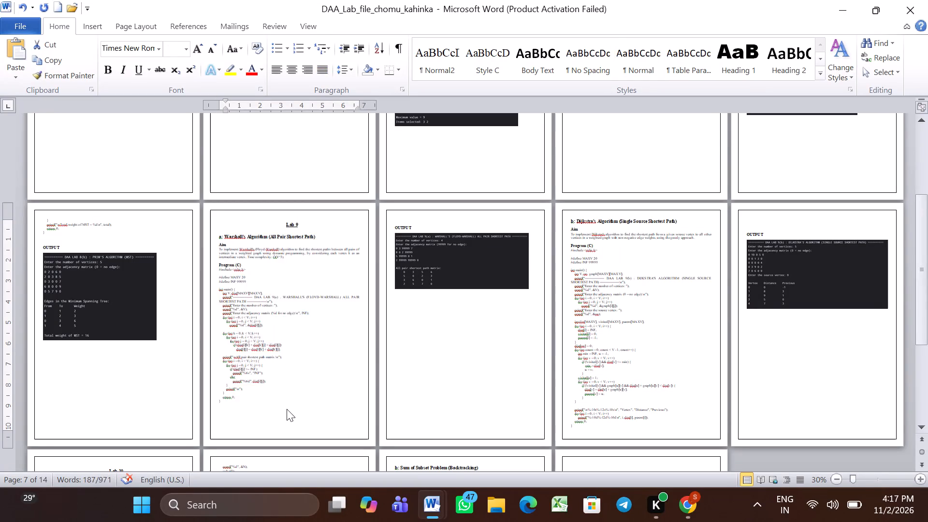
key("Return")
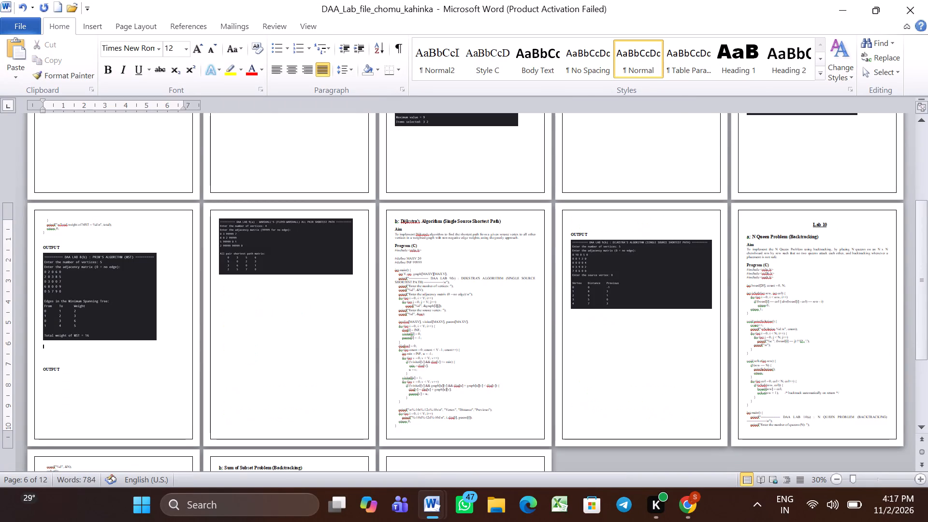
key("Return")
key("Return")
key("Return")
key("Return")
key("Return")
key("Return")
key("Return")
key("Return")
key("Return")
key("Return")
key("Return")
key("Return")
key("Return")
key("Return")
key("Return")
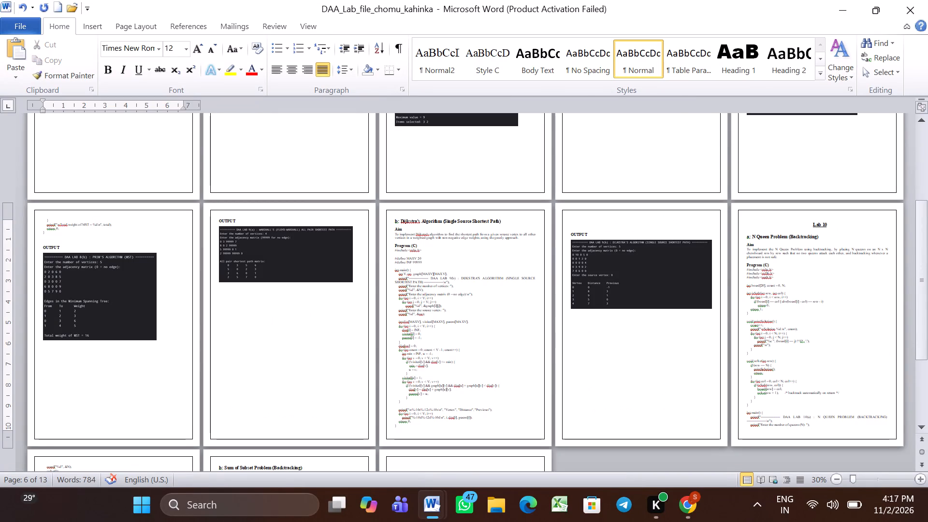
key("Return")
key("Return")
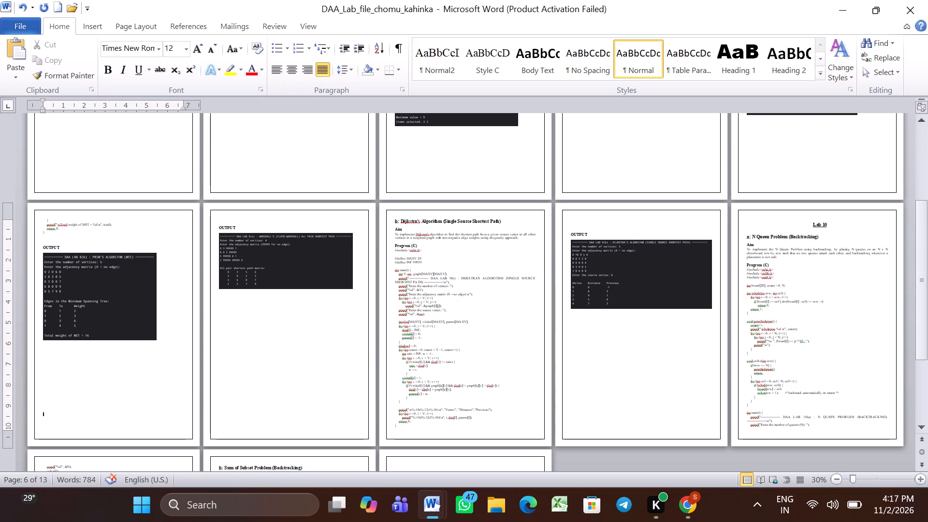
Delete the Lab 9(b) Dijkstra's Algorithm program page and insert blank lines so its OUTPUT heading and screenshot sit together on the eighth page.
left_click_drag(393, 219, 493, 425)
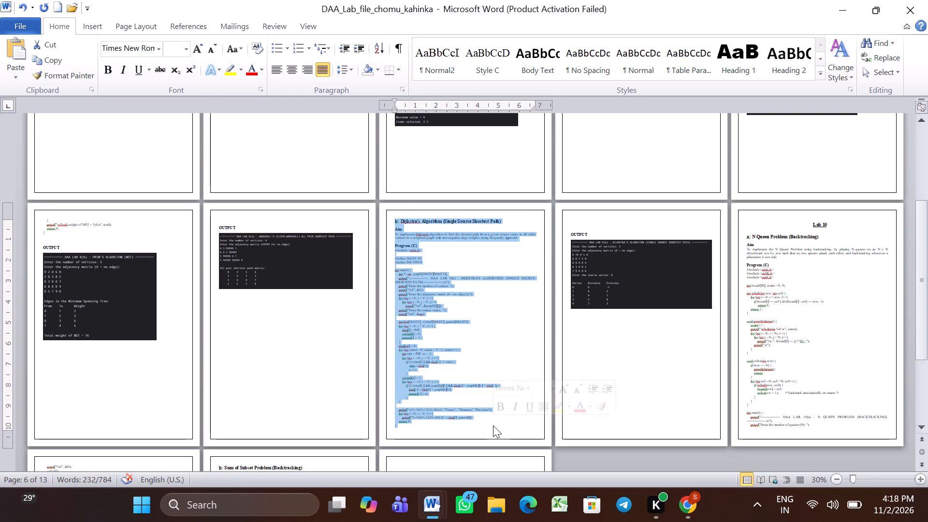
key("BackSpace")
key("Return")
key("Return")
key("Return")
key("Return")
key("Return")
key("Return")
key("Return")
key("Return")
key("Return")
key("Return")
key("Return")
key("Return")
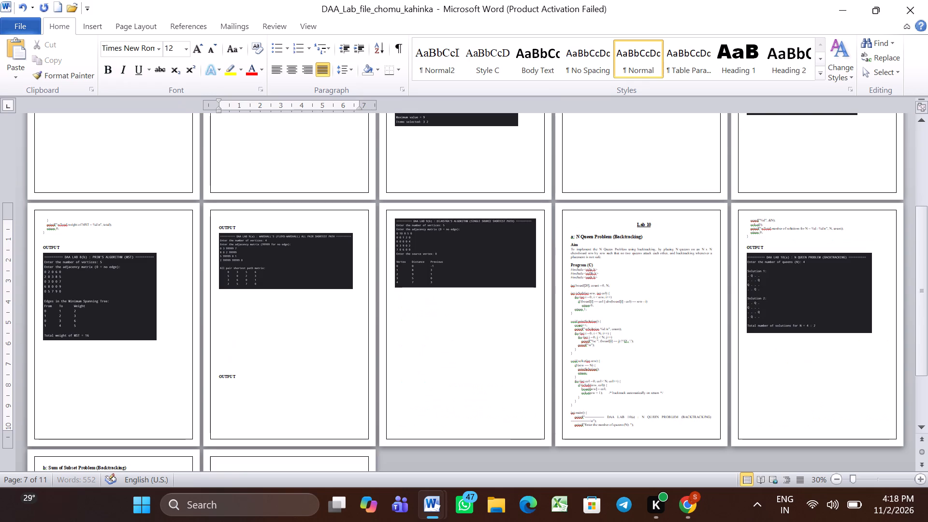
key("Return")
key("Return")
key("Return")
key("Return")
key("Return")
key("Return")
key("Return")
key("Return")
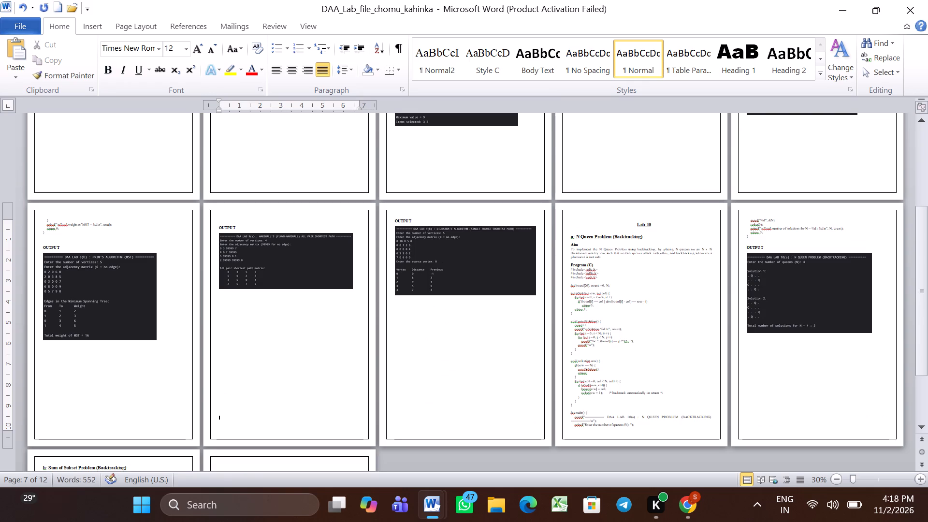
key("Return")
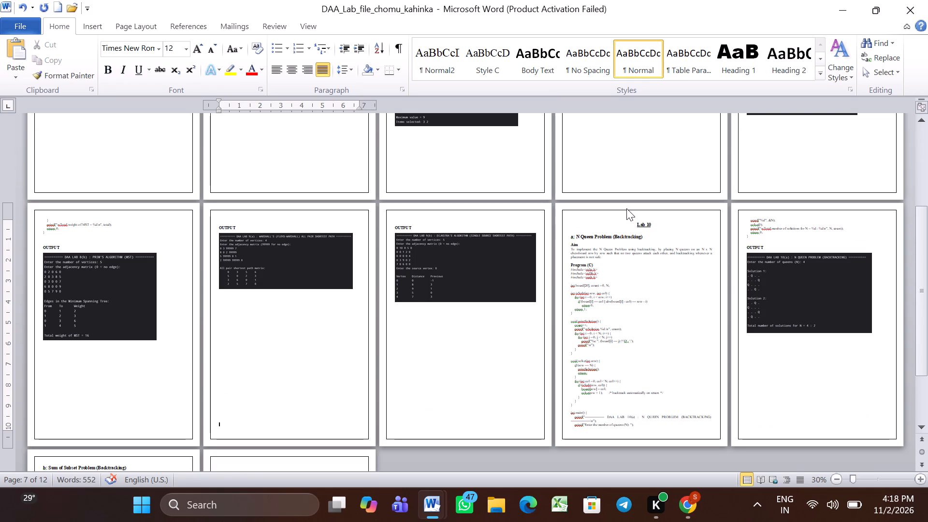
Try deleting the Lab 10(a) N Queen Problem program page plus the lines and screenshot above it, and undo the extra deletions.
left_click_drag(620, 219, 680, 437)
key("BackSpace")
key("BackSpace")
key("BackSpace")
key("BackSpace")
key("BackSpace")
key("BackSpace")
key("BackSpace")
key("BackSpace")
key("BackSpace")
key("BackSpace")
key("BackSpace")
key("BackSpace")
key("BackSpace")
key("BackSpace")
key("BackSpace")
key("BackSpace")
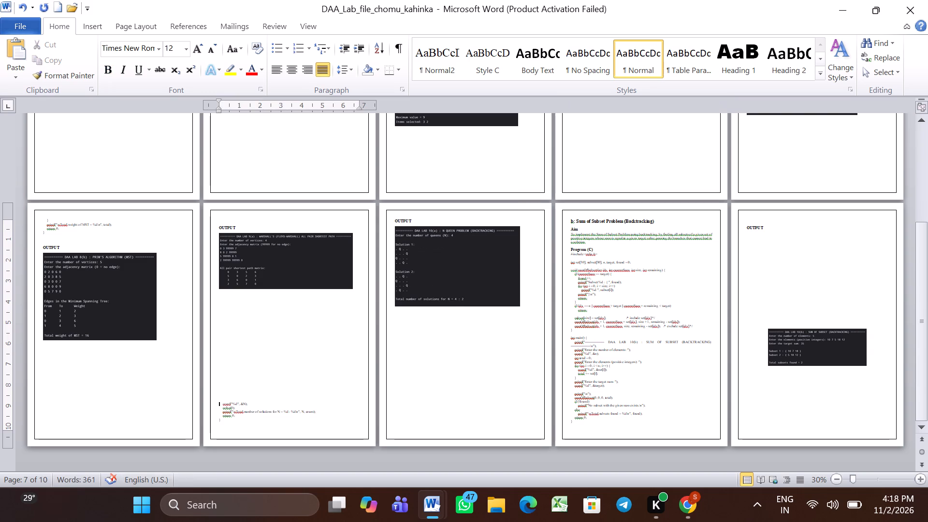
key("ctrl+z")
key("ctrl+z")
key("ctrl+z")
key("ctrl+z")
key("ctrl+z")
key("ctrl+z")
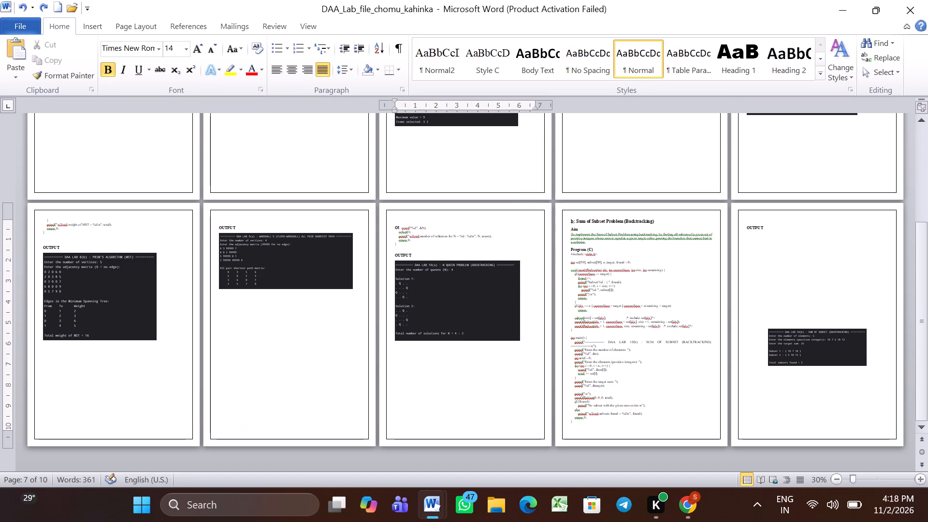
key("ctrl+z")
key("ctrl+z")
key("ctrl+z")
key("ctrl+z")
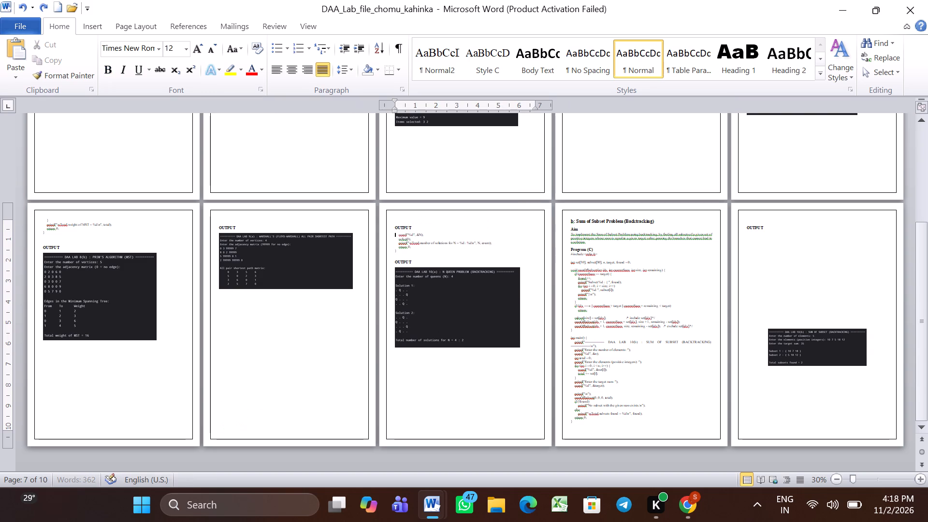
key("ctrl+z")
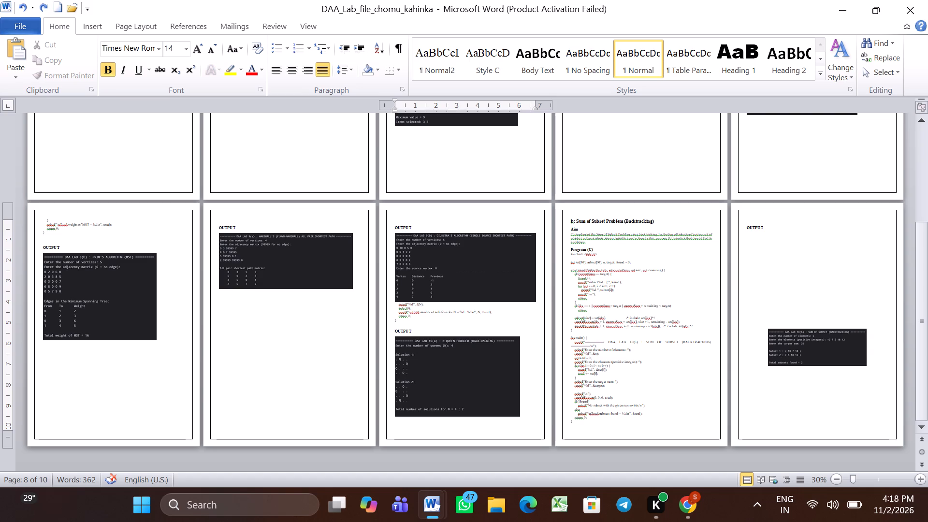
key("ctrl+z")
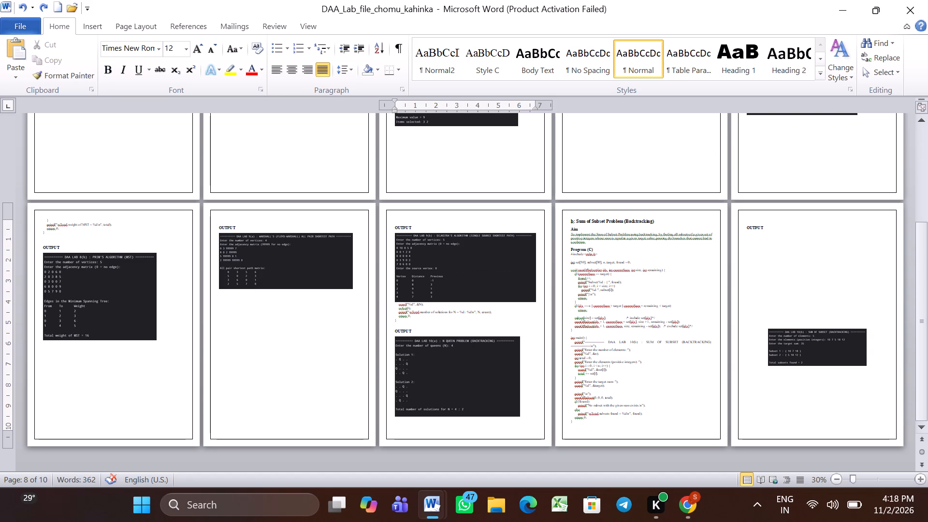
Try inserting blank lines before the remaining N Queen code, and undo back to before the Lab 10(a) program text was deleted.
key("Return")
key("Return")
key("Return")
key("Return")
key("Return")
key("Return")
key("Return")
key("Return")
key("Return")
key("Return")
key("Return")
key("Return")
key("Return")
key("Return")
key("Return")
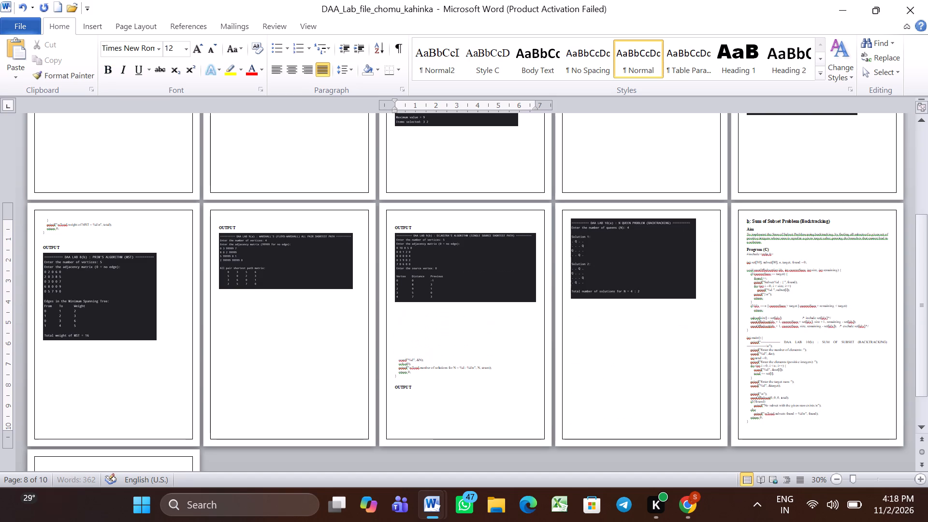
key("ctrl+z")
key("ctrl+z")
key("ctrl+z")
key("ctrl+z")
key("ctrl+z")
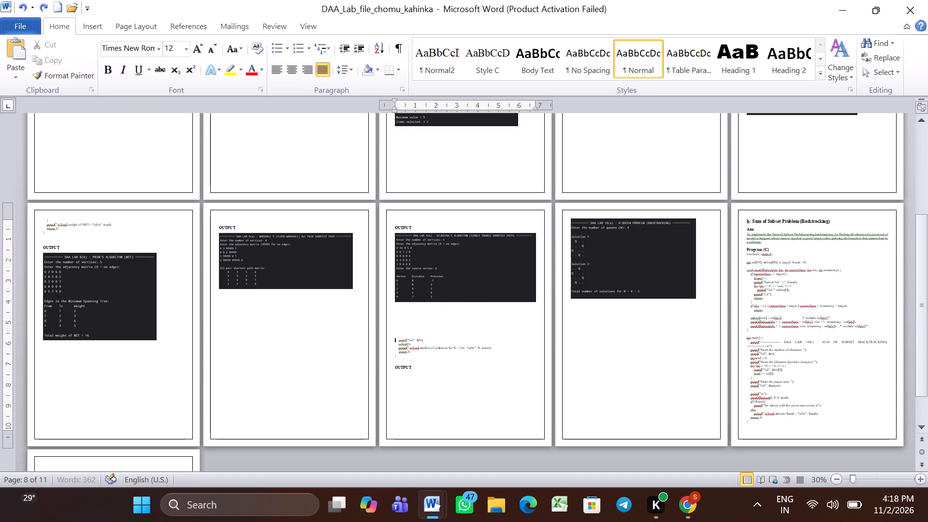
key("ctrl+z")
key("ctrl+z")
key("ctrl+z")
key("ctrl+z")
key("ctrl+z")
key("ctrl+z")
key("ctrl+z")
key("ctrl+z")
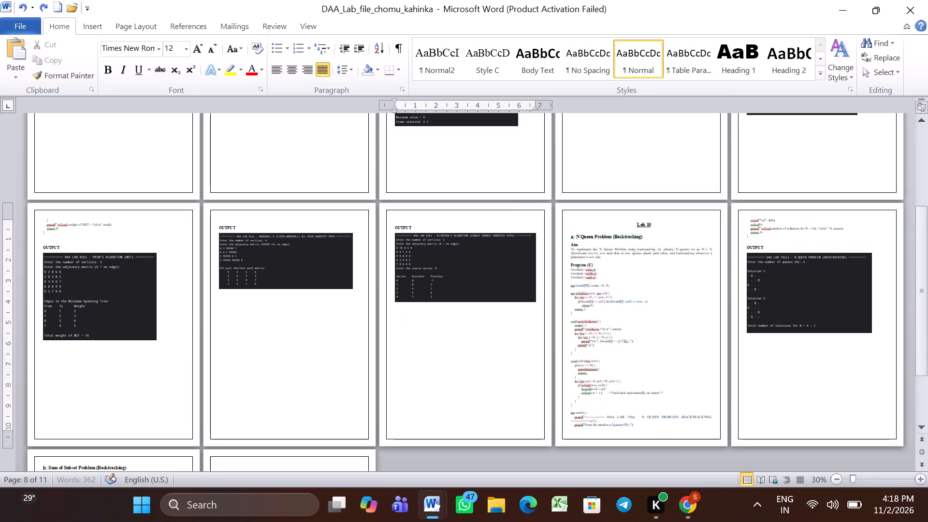
Delete the selected Lab 10(a) N Queen Problem program page and insert blank lines so its remaining code and output start on the ninth page.
key("BackSpace")
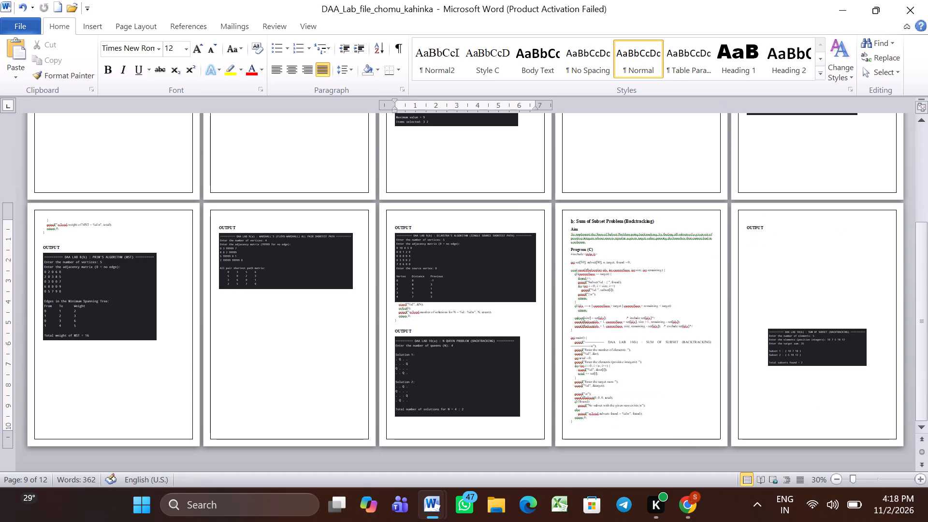
key("Return")
key("Return")
key("Return")
key("Return")
key("Return")
key("Return")
key("Return")
key("Return")
key("Return")
key("Return")
key("Return")
key("Return")
key("Return")
key("Return")
key("Return")
key("Return")
key("Return")
key("Return")
key("Return")
key("Return")
key("Return")
key("Return")
key("Return")
key("Return")
key("Return")
key("Return")
key("Return")
key("Return")
key("Return")
key("Return")
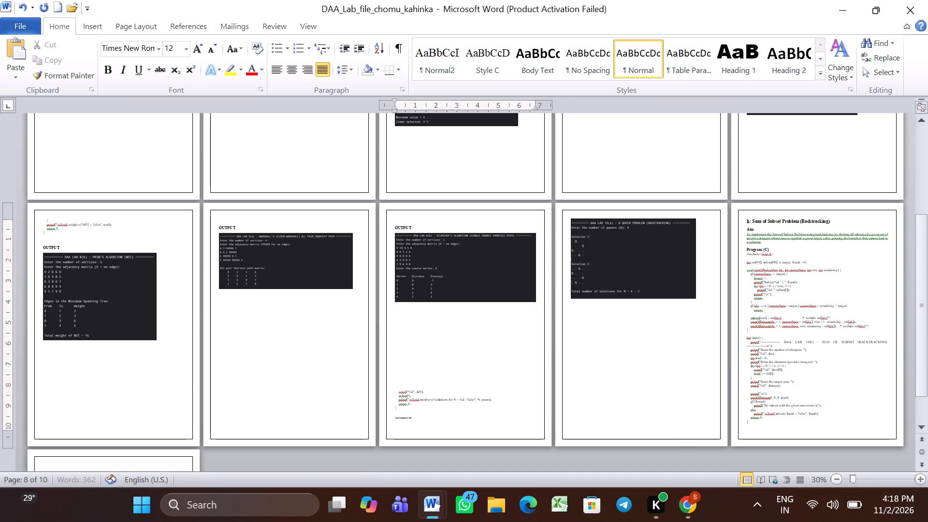
key("Return")
key("Return")
key("Return")
key("Return")
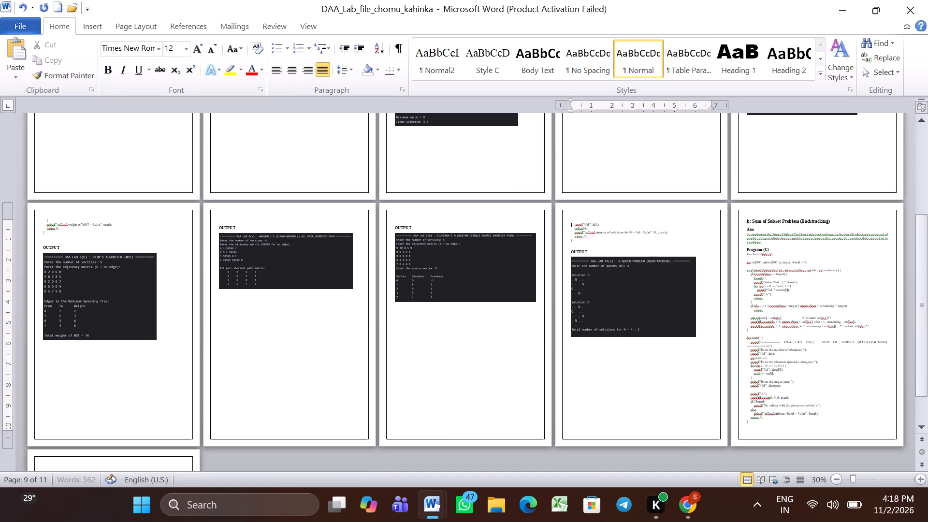
key("BackSpace")
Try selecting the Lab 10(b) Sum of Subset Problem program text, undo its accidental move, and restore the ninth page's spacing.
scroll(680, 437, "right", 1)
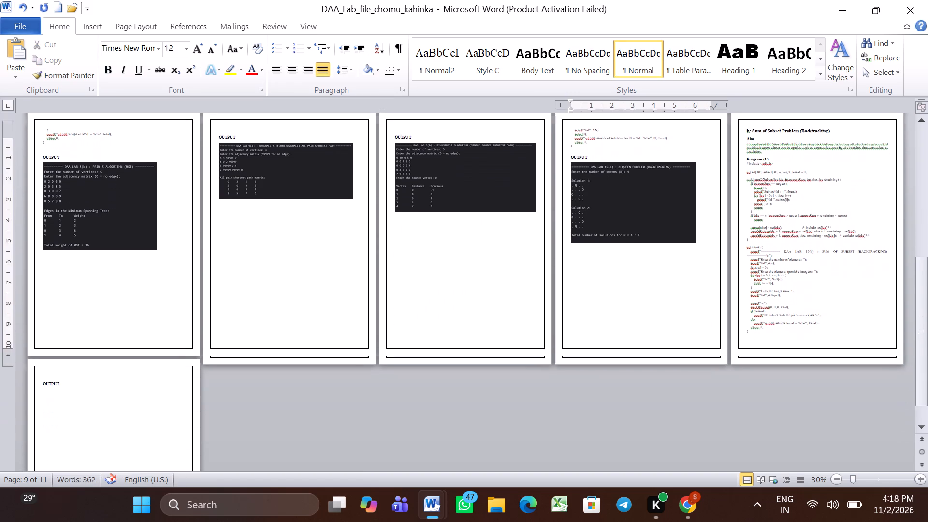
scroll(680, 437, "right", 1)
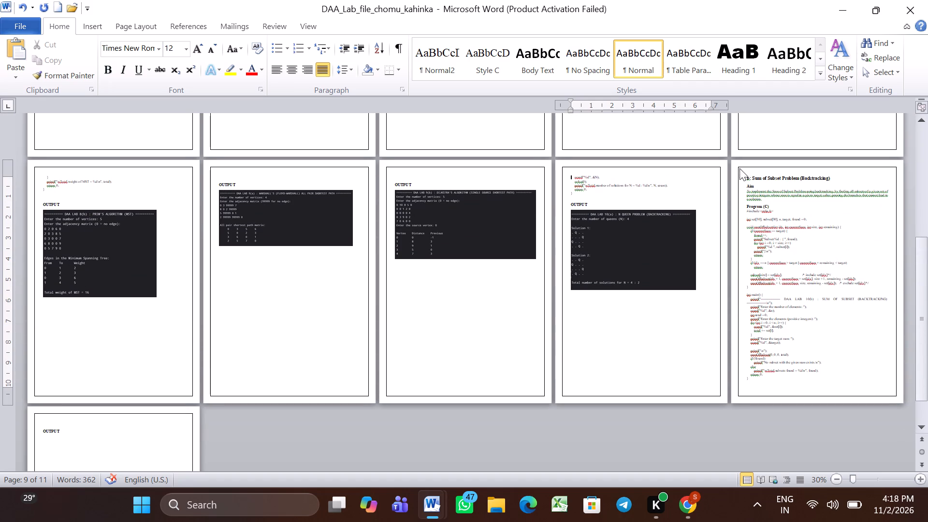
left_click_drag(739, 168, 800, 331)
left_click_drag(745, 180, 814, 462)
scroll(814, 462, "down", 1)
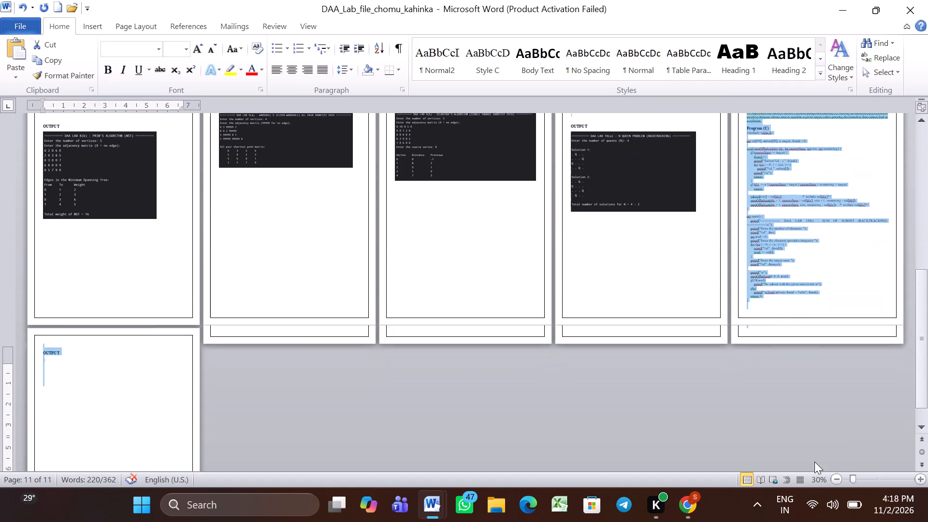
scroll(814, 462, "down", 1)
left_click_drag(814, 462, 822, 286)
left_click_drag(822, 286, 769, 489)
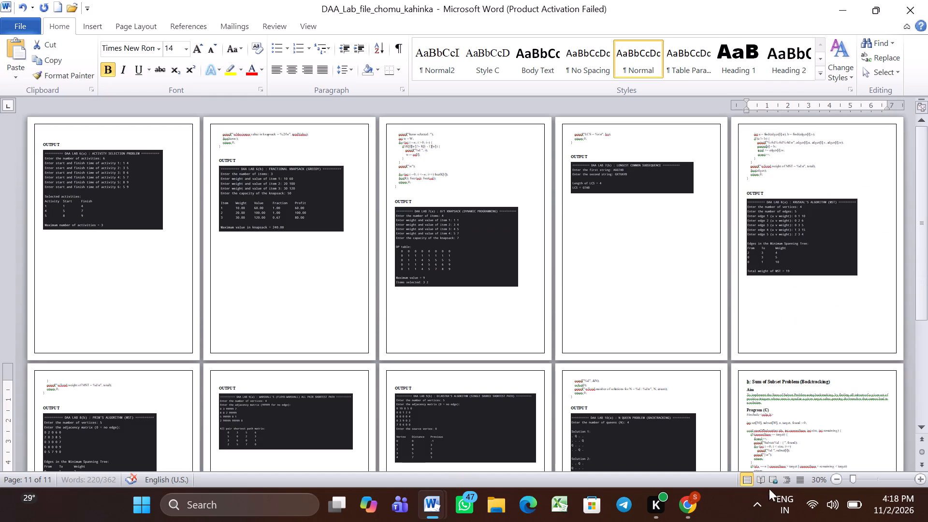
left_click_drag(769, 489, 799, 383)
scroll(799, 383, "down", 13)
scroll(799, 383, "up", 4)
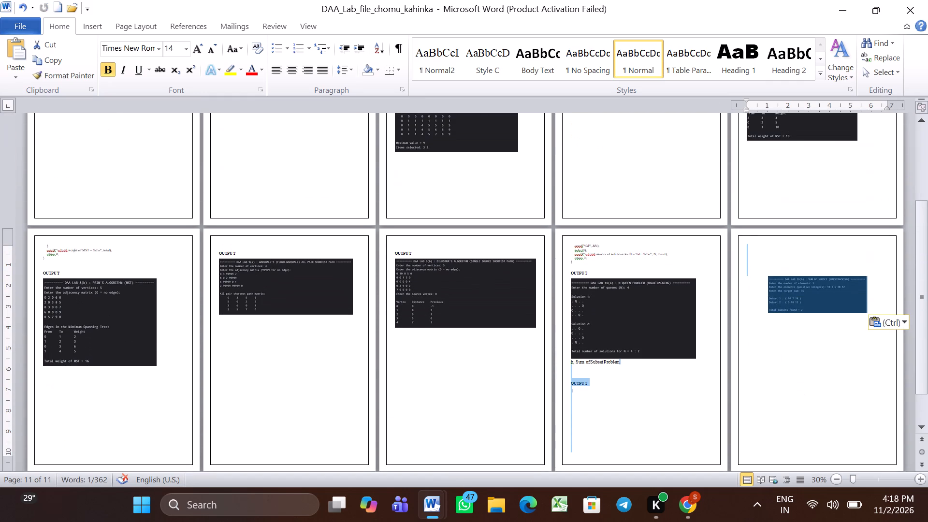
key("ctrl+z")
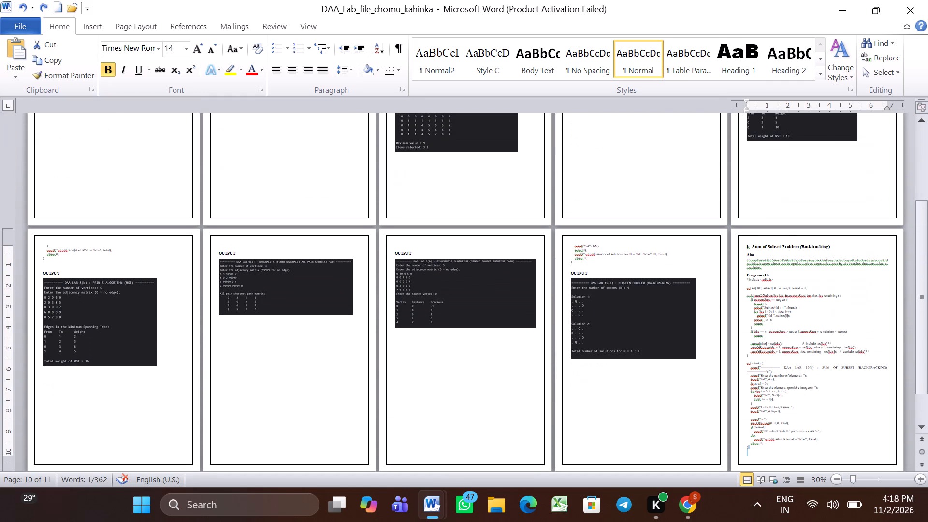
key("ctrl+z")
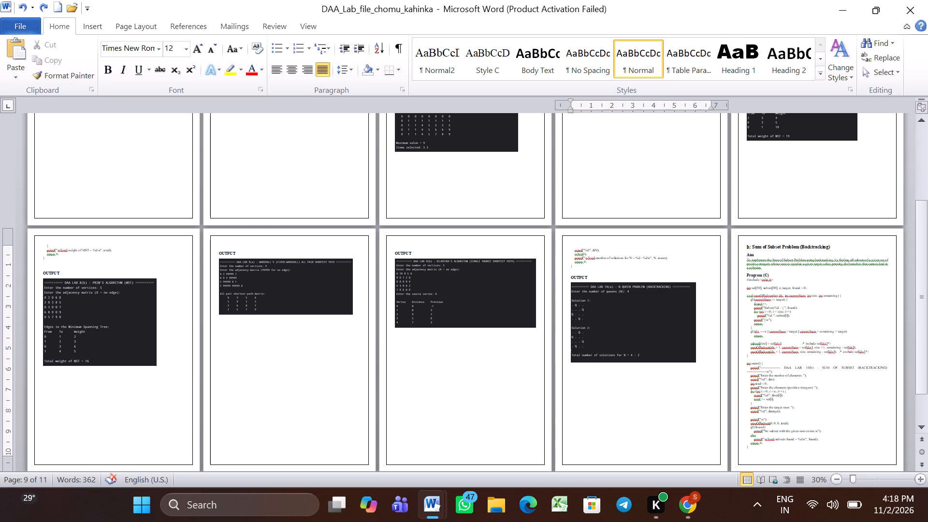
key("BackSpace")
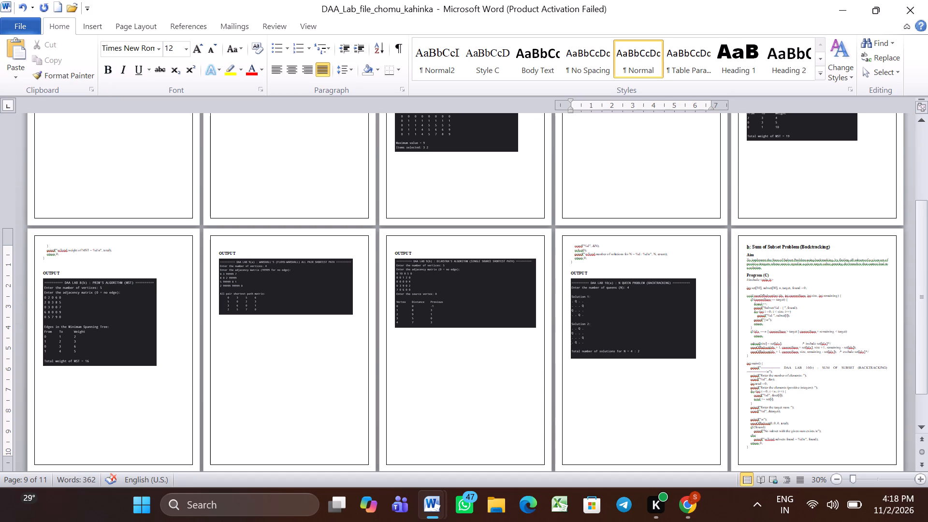
Delete the Lab 10(b) Sum of Subset Problem program text and insert blank lines so its OUTPUT heading starts on the tenth page.
left_click_drag(746, 247, 806, 444)
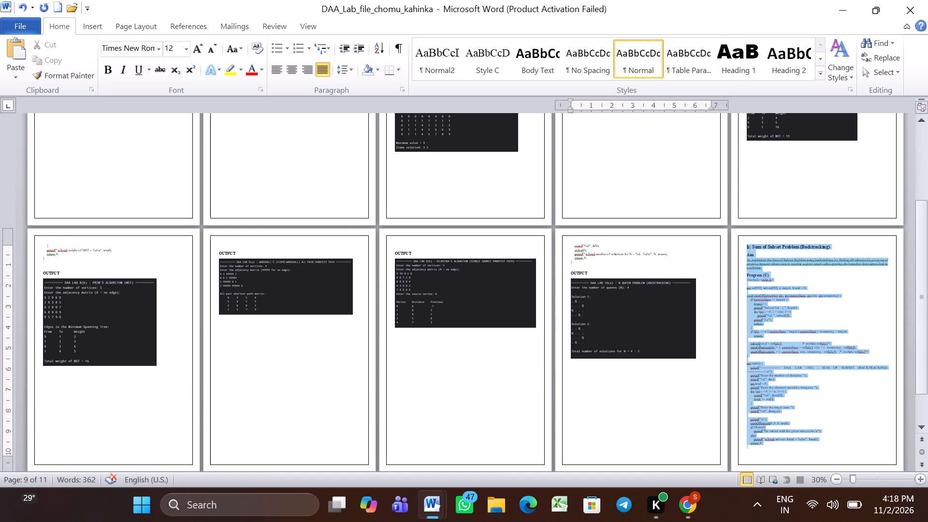
left_click_drag(806, 444, 805, 444)
key("BackSpace")
key("Return")
key("Return")
key("Return")
key("Return")
key("Return")
key("Return")
key("Return")
key("Return")
key("Return")
key("Return")
key("Return")
key("Return")
key("Return")
key("Return")
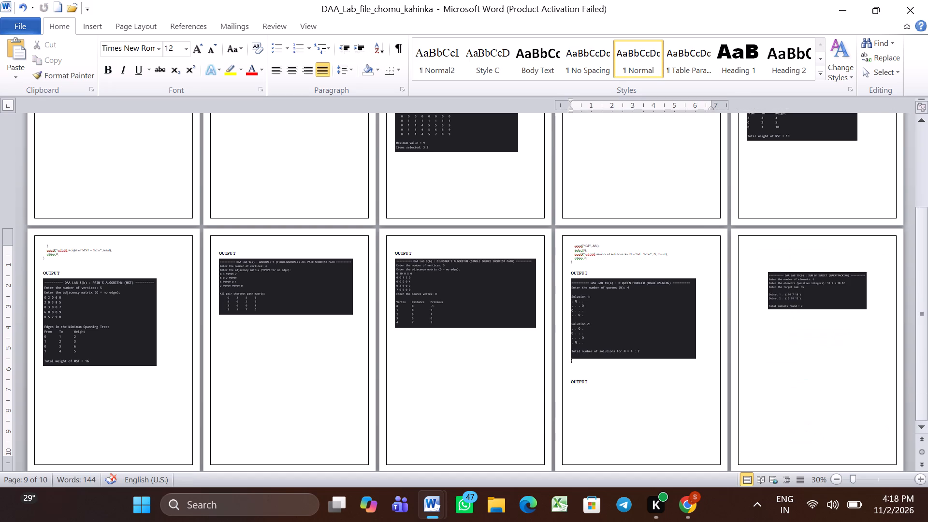
key("Return")
key("Return")
key("Return")
key("Return")
key("Return")
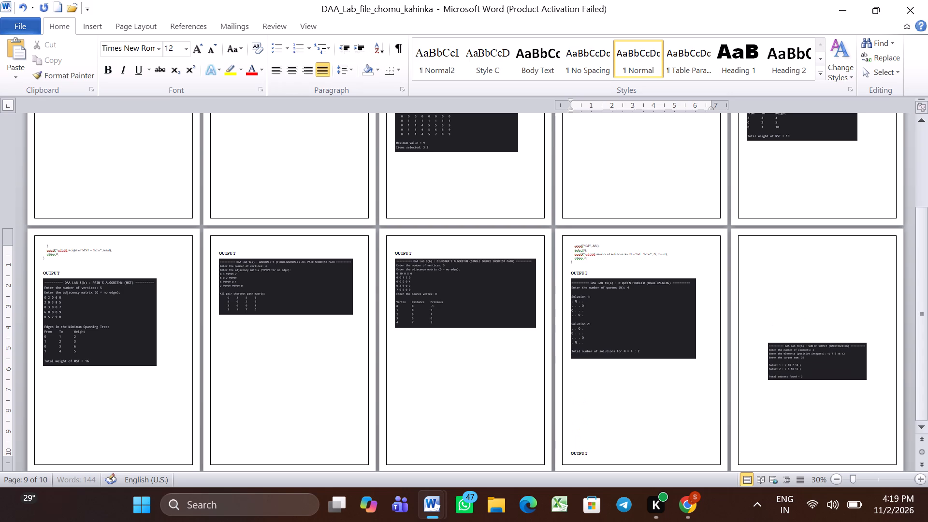
Remove the blank lines between the OUTPUT heading and the Sum of Subset screenshot on the tenth page.
left_click(809, 321)
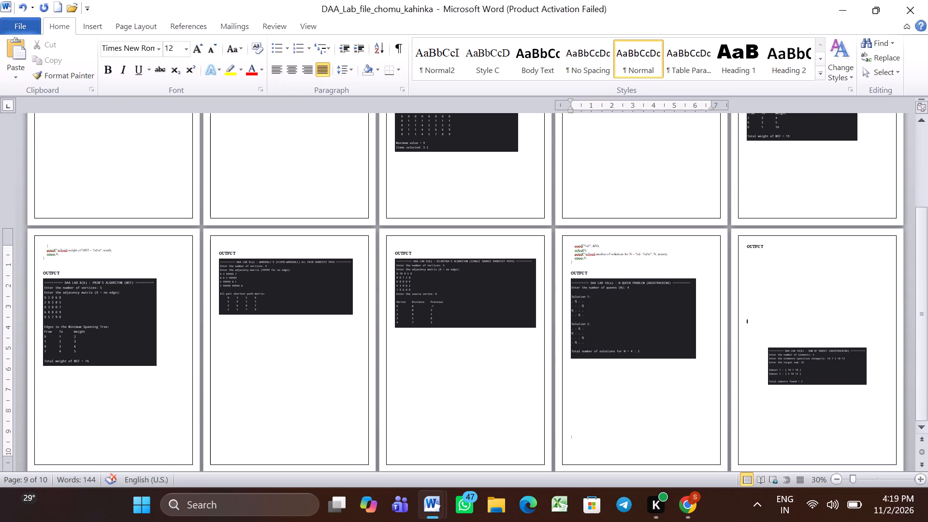
key("BackSpace")
key("BackSpace")
key("BackSpace")
key("BackSpace")
key("BackSpace")
key("BackSpace")
key("BackSpace")
key("BackSpace")
key("BackSpace")
key("BackSpace")
key("BackSpace")
key("BackSpace")
key("BackSpace")
key("BackSpace")
key("BackSpace")
key("BackSpace")
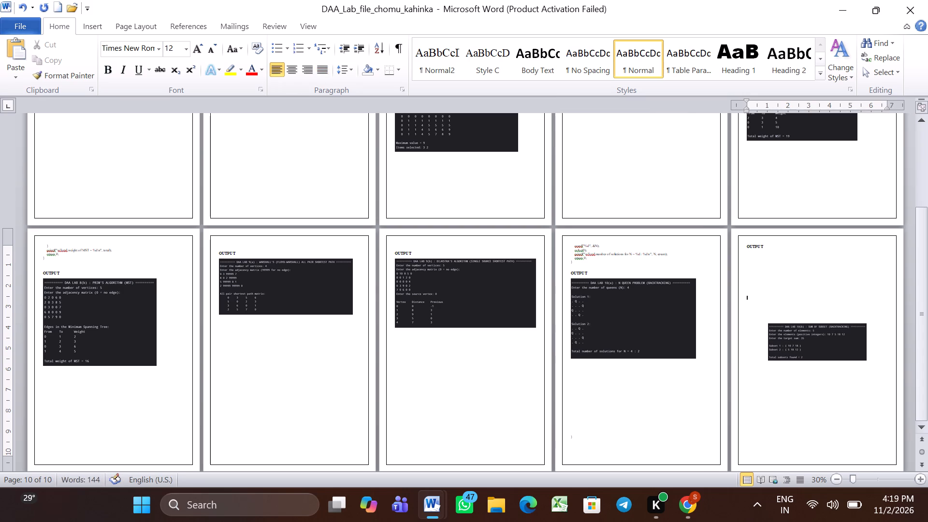
key("BackSpace")
key("Down")
key("Down")
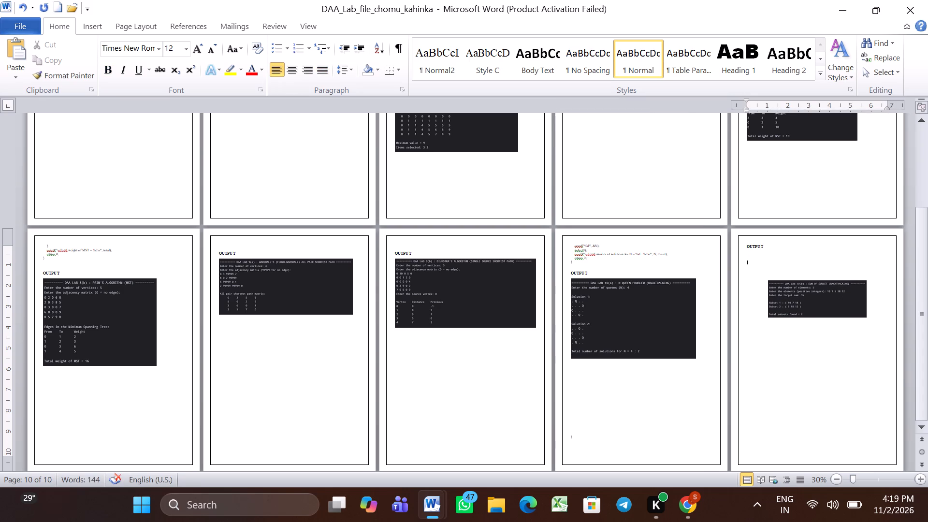
key("Down")
key("Down")
key("BackSpace")
key("BackSpace")
key("BackSpace")
key("BackSpace")
key("BackSpace")
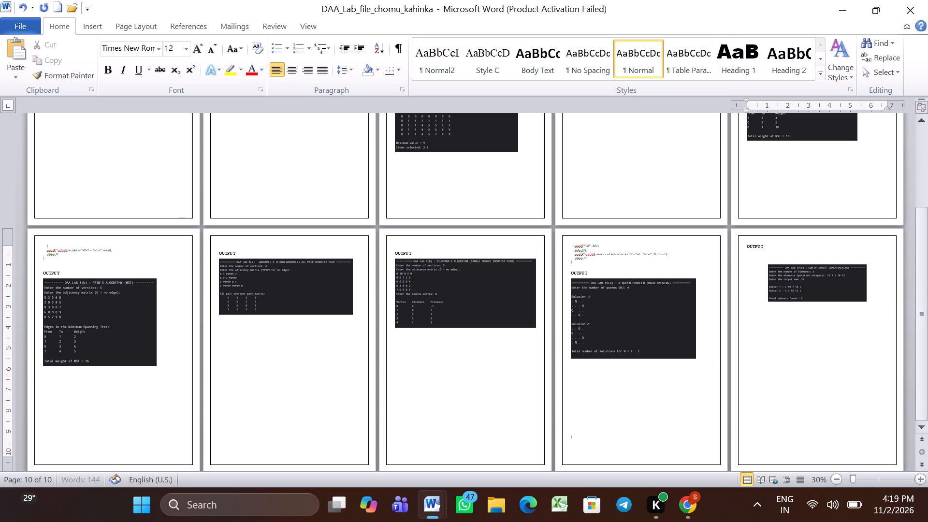
key("BackSpace")
key("Up")
key("Down")
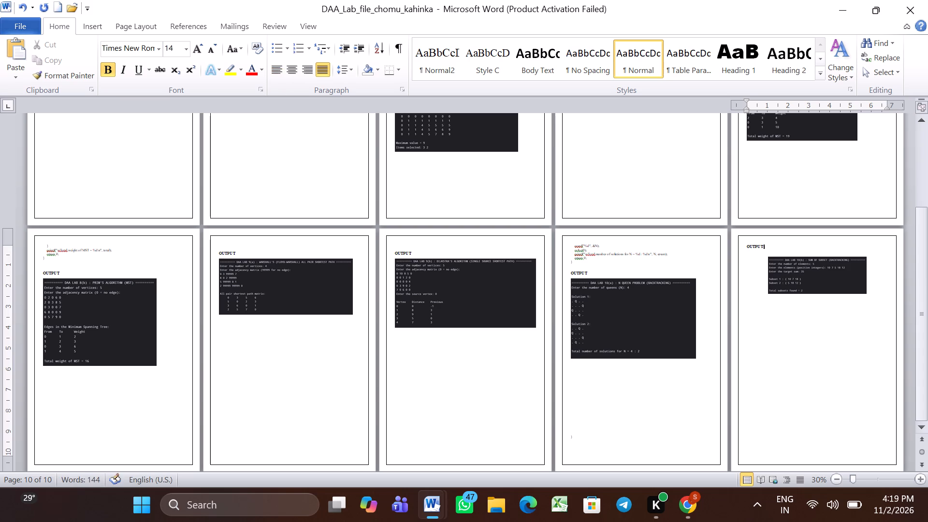
Remove one more blank line between the OUTPUT heading and the Sum of Subset screenshot on the tenth page.
key("Down")
key("BackSpace")
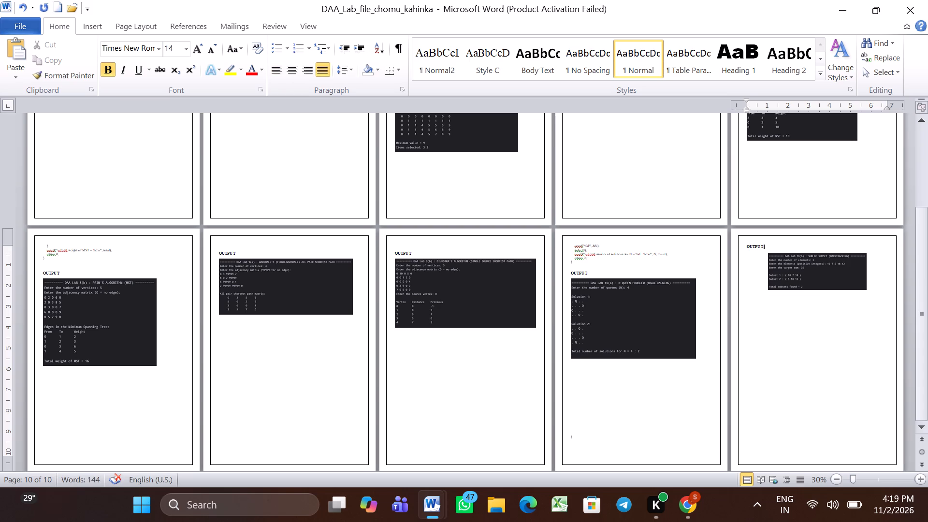
Review all ten pages from Lab 6(a) to Lab 10(b) to check each output's placement and the leftover code.
scroll(844, 348, "up", 4)
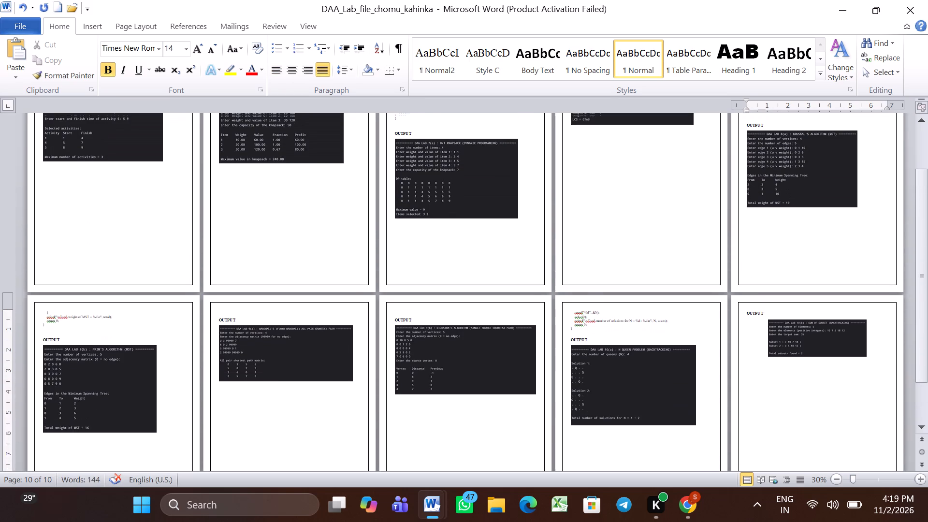
scroll(844, 348, "up", 10)
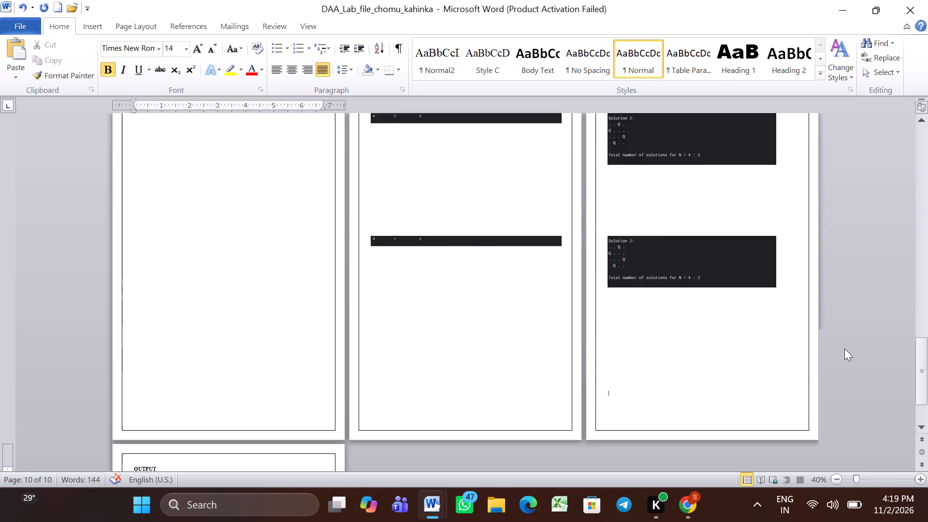
scroll(421, 293, "up", 5)
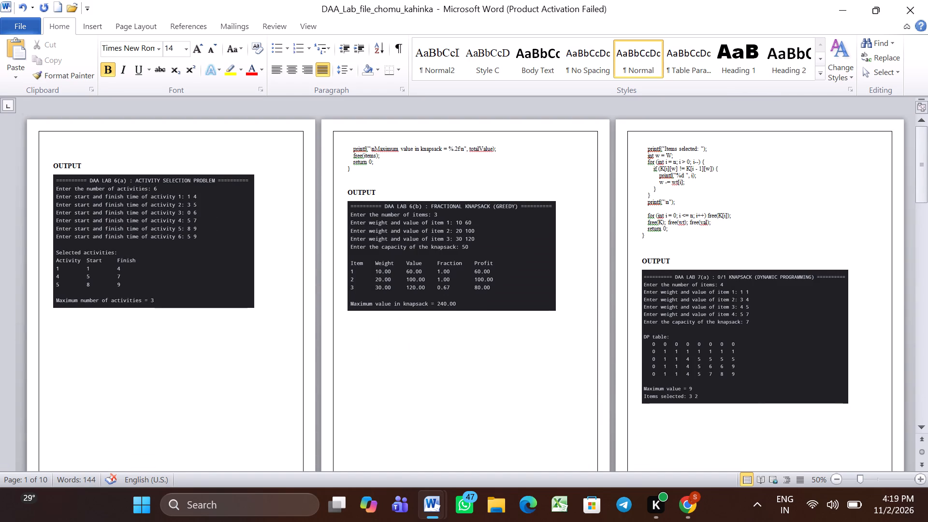
scroll(483, 329, "down", 5)
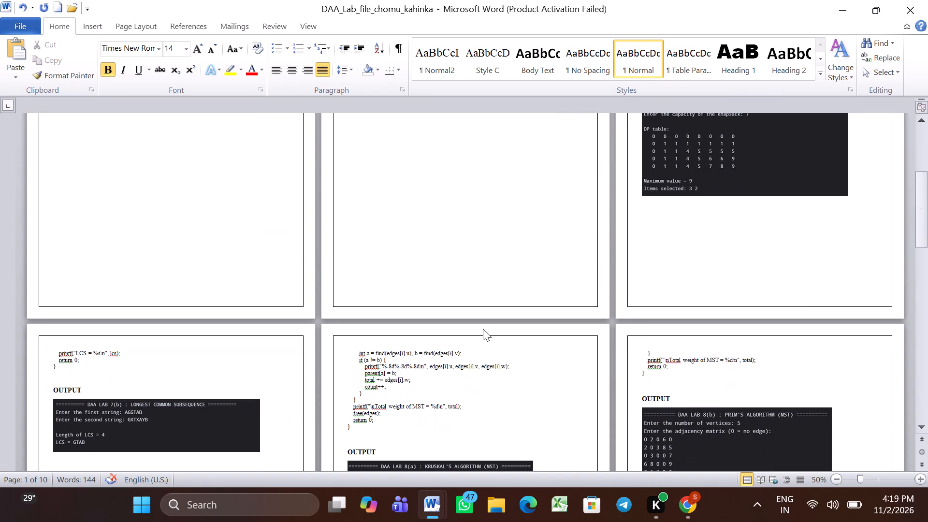
scroll(483, 329, "down", 5)
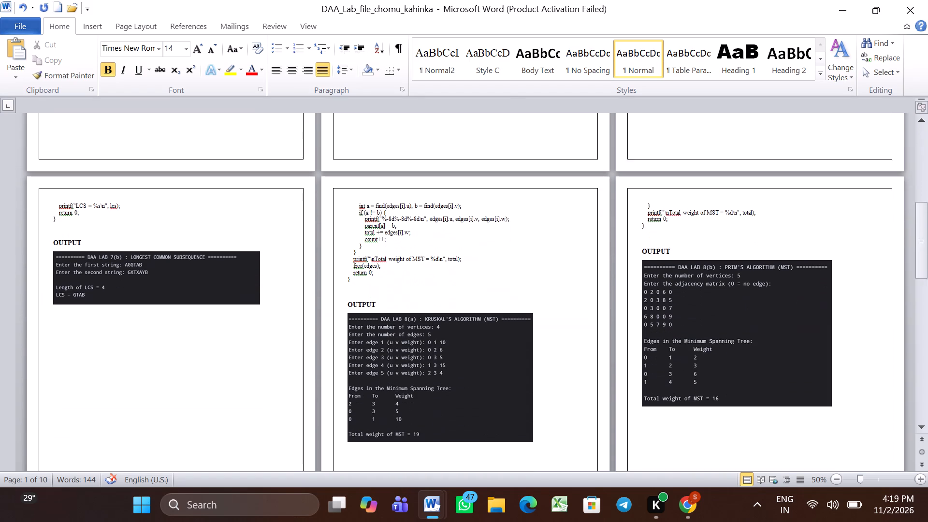
scroll(483, 329, "down", 2)
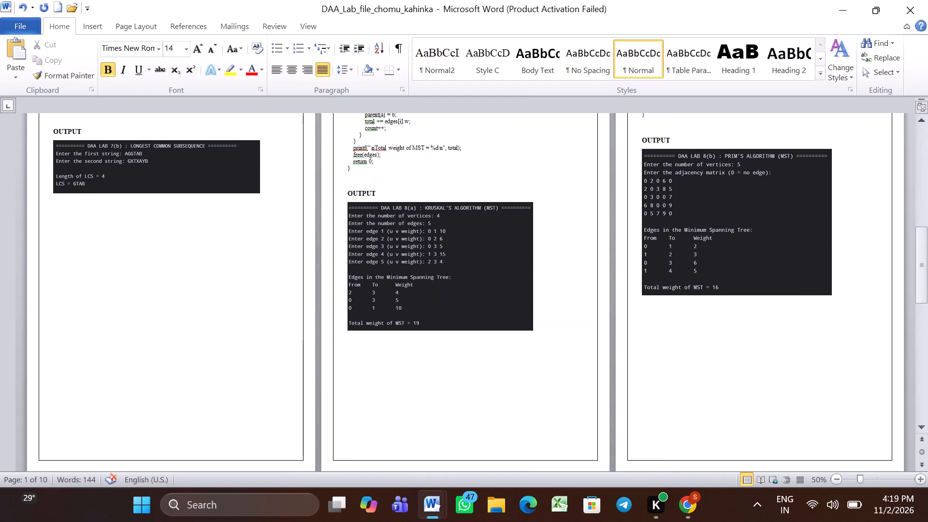
scroll(483, 329, "down", 3)
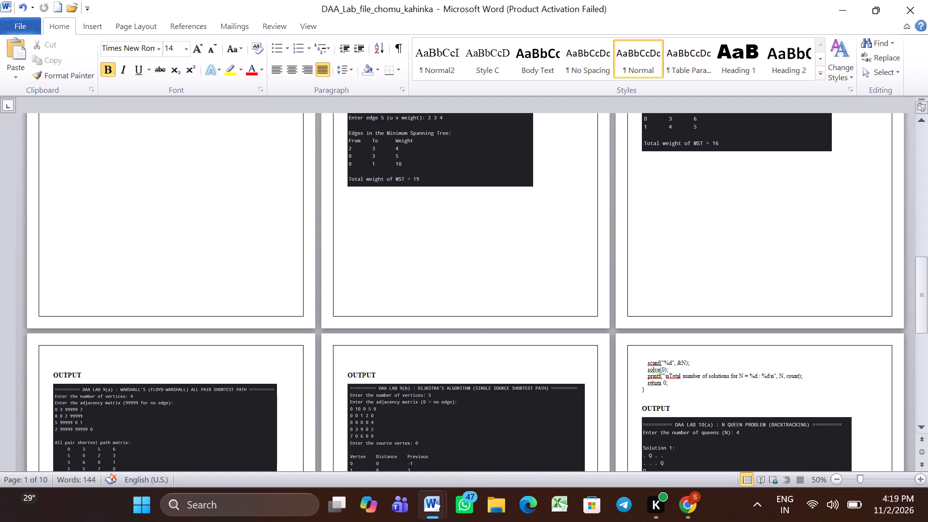
scroll(483, 329, "down", 3)
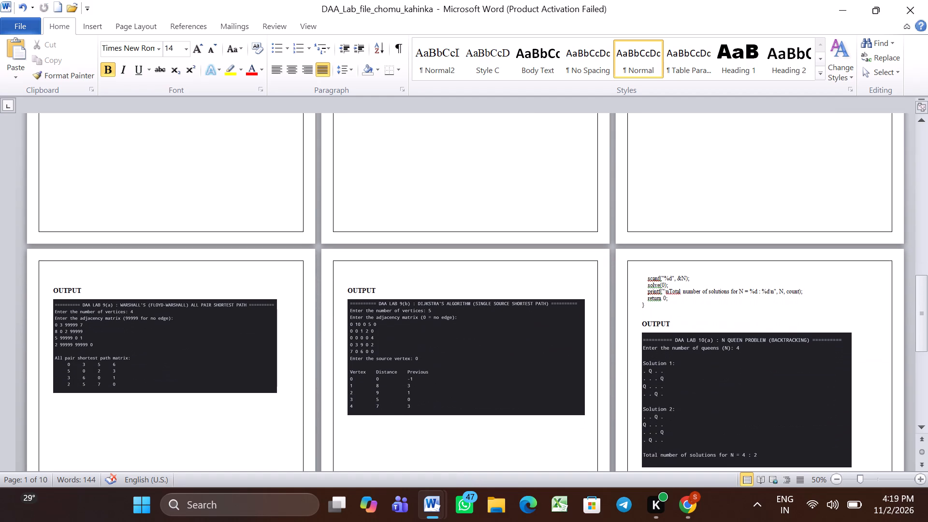
scroll(483, 329, "down", 12)
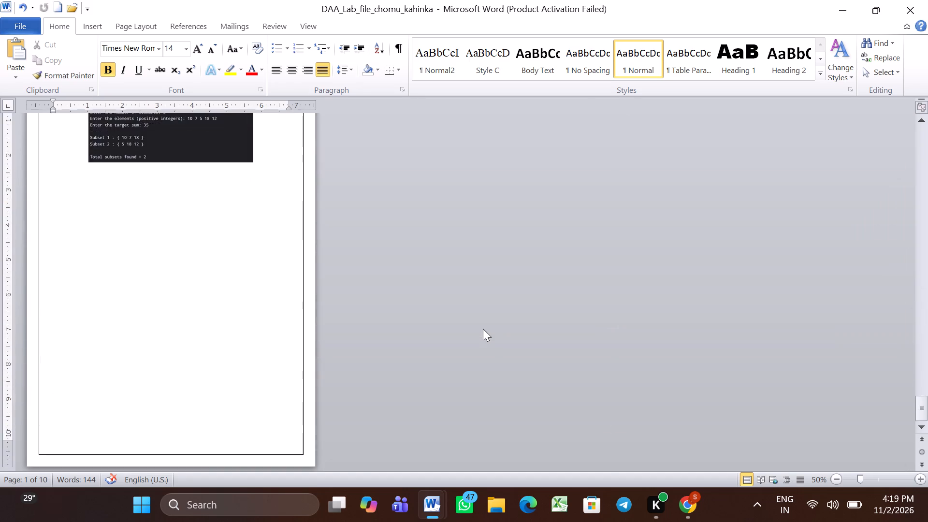
scroll(483, 329, "up", 10)
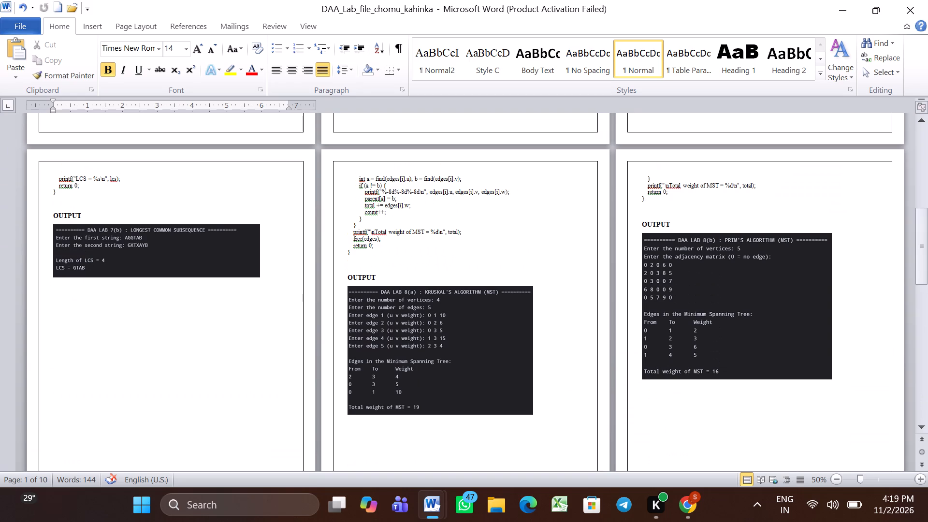
Save a copy of the document to the Desktop as a Word Document named chomu_kahinka.
left_click(28, 29)
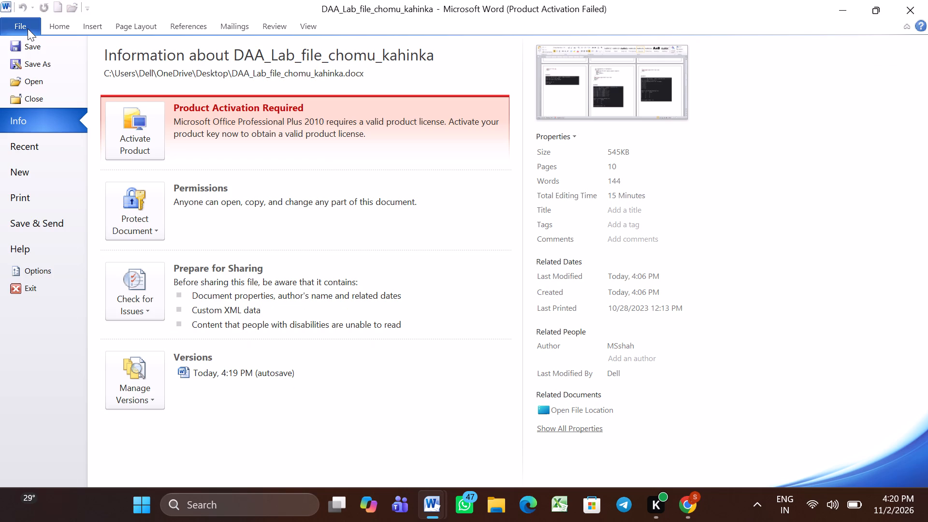
left_click(36, 64)
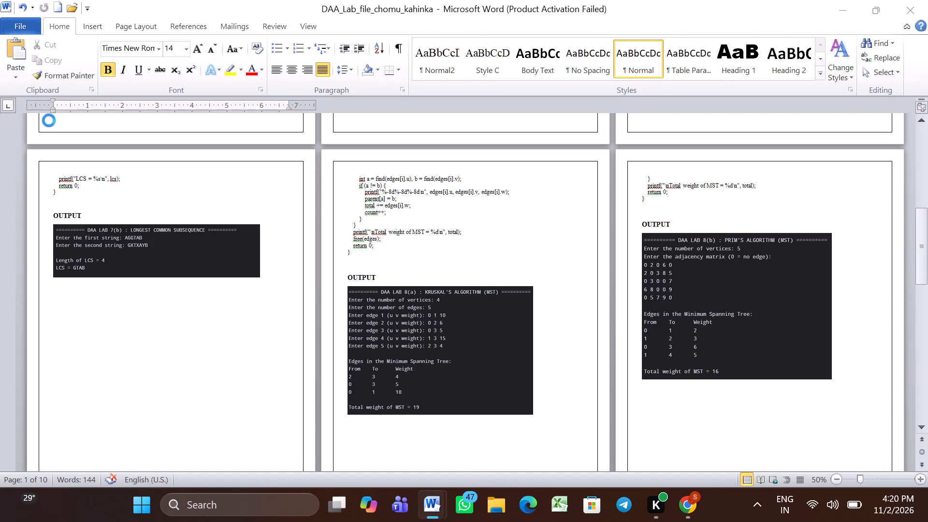
key("BackSpace")
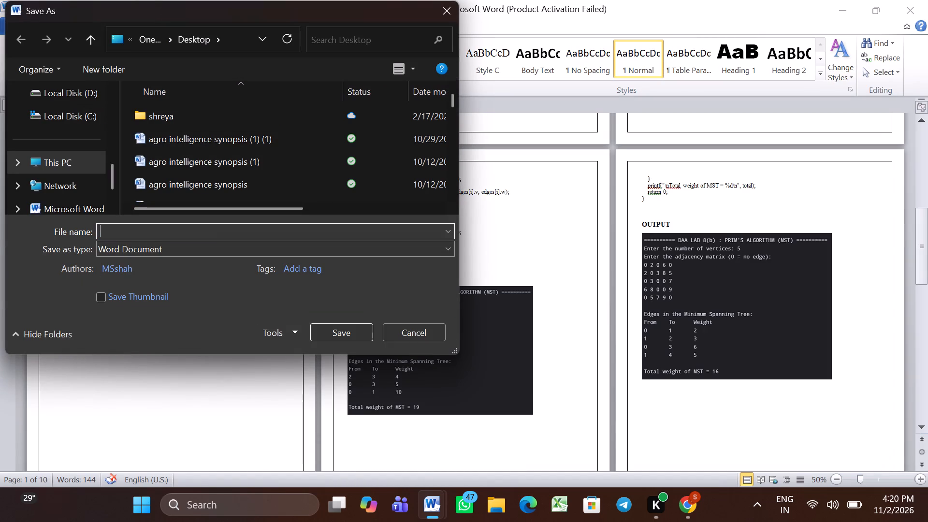
type("ch")
type("omu")
key("shift+underscore")
key("l")
key("BackSpace")
type("kahinka")
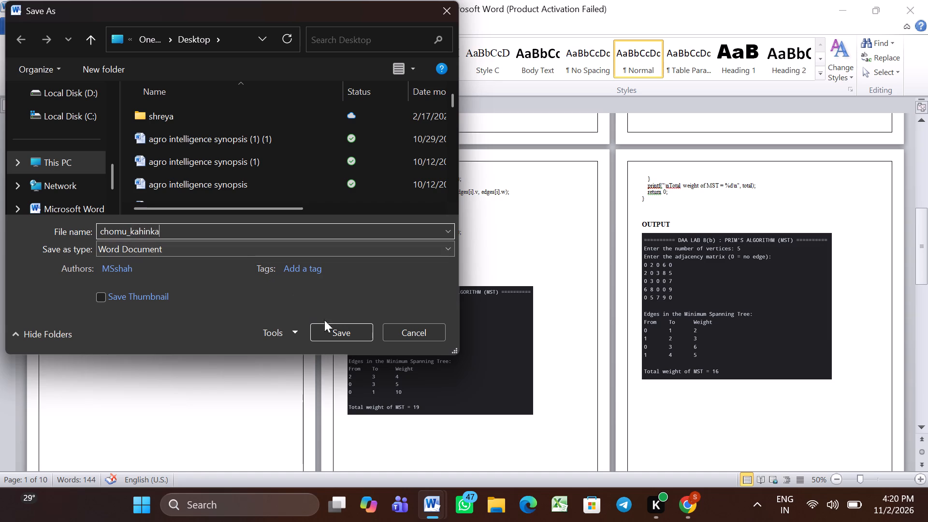
left_click(332, 328)
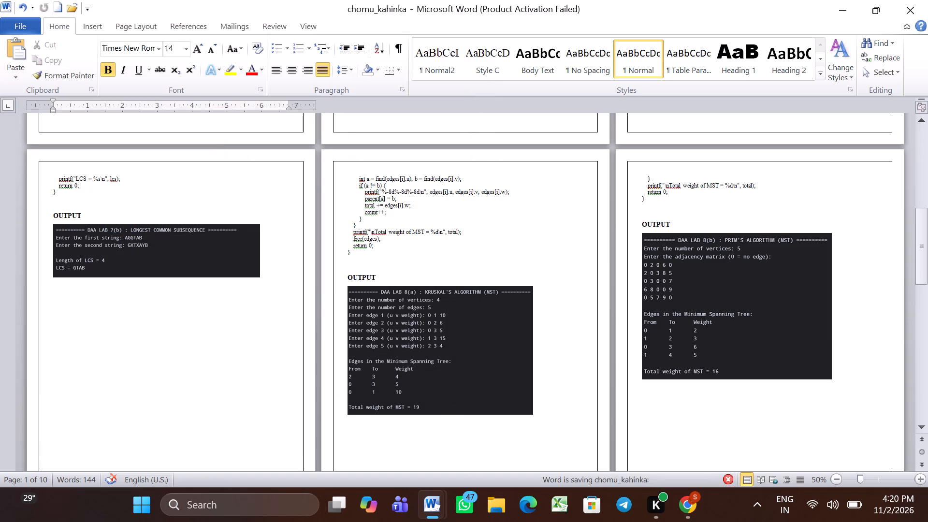
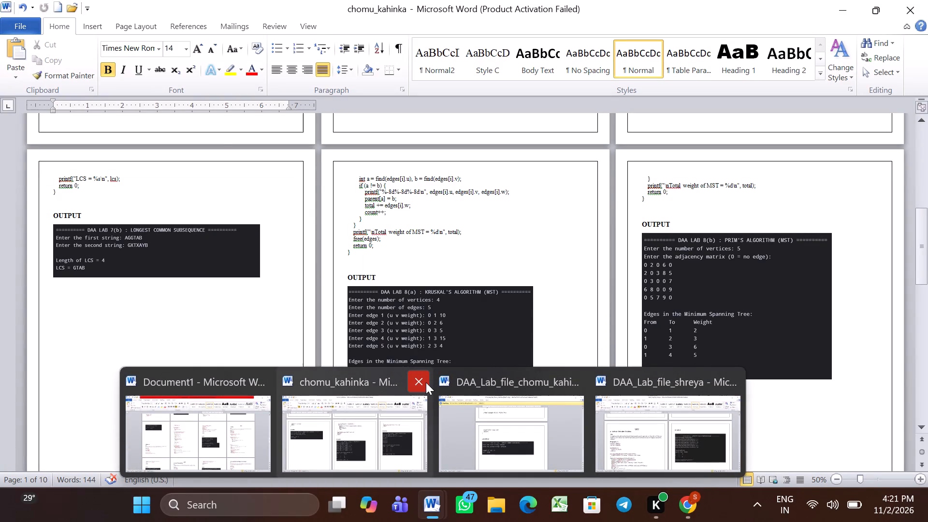
Close the saved chomu_kahinka document without keeping the large copied content available on the Clipboard.
left_click(426, 382)
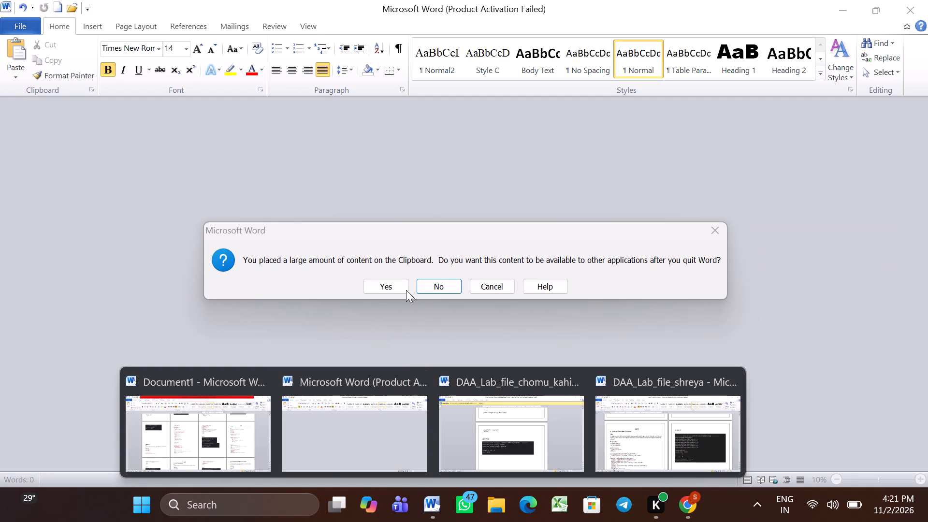
left_click(440, 286)
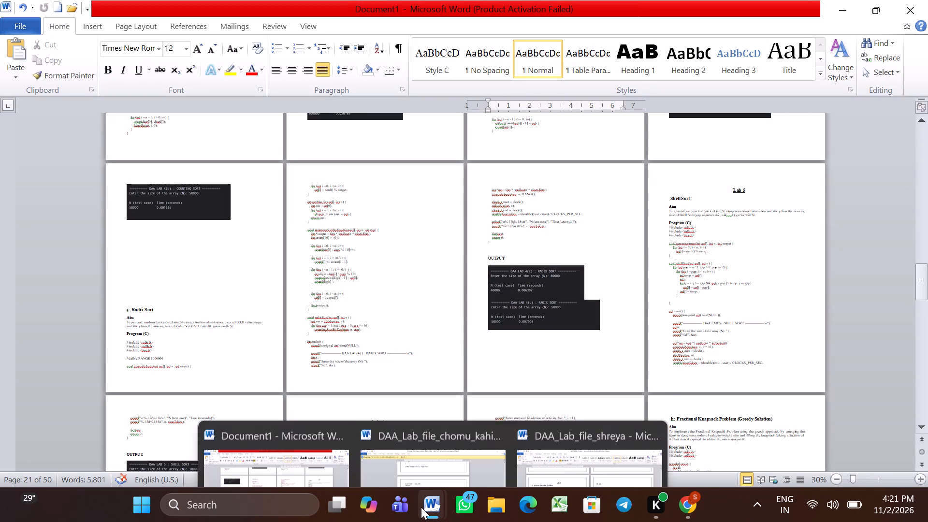
Close the DAA_Lab_file_shreya and DAA_Lab_file_chomu_kahinka documents, leaving only Document1 open.
left_click(644, 376)
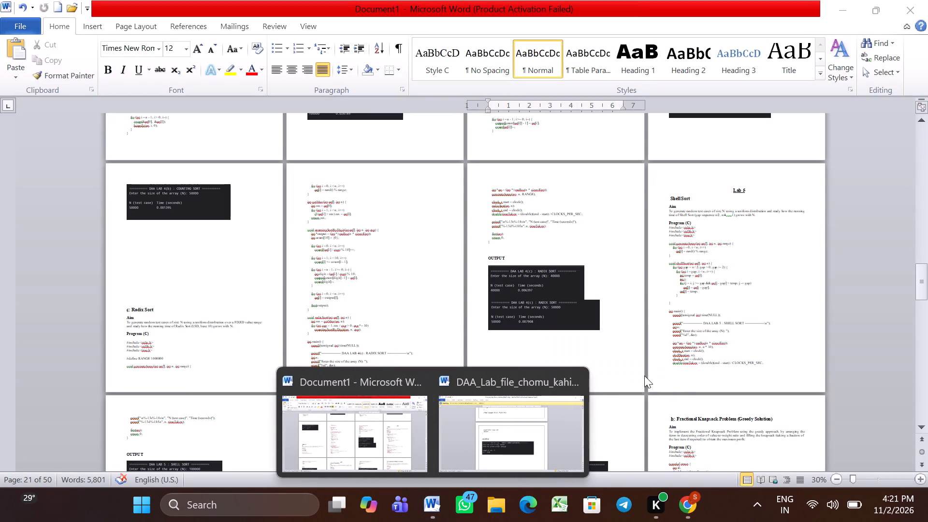
left_click(578, 384)
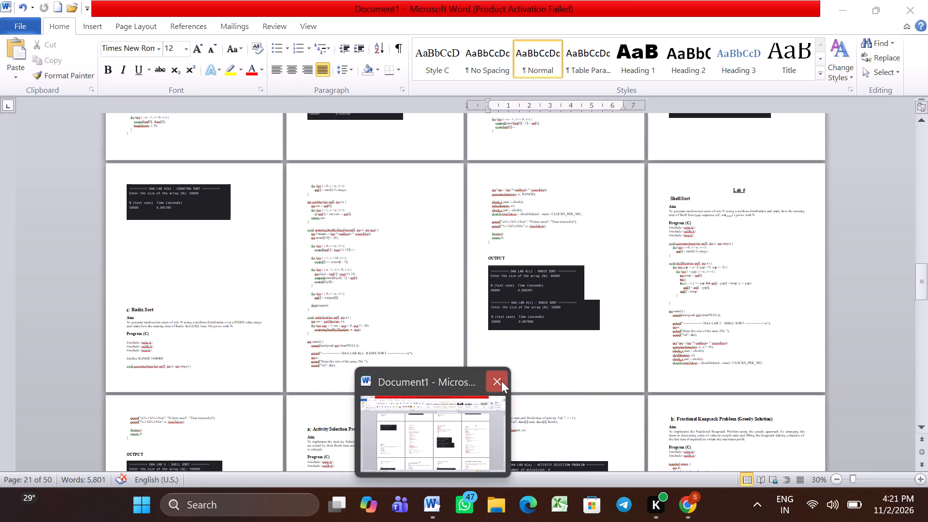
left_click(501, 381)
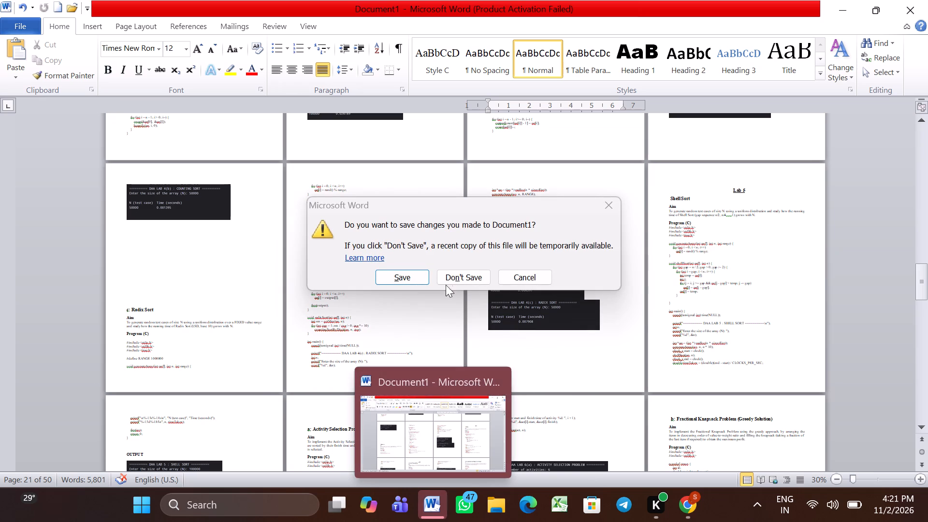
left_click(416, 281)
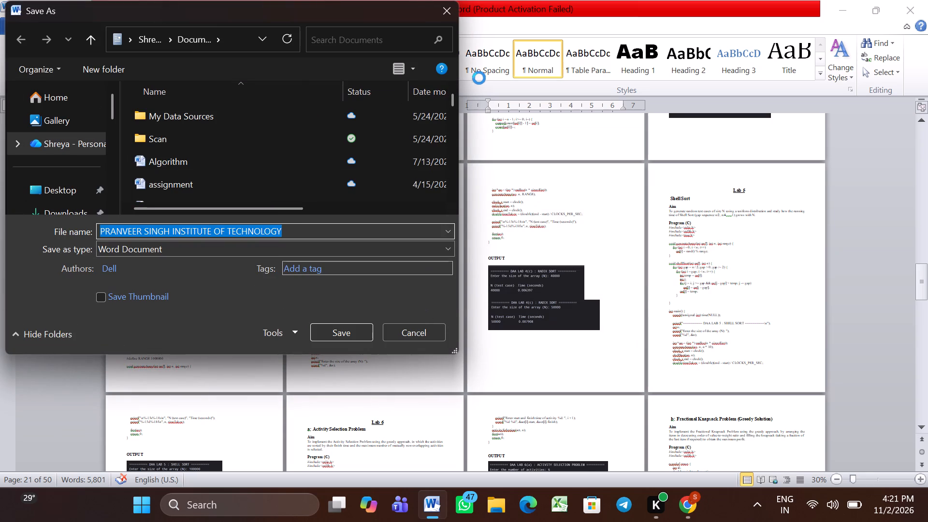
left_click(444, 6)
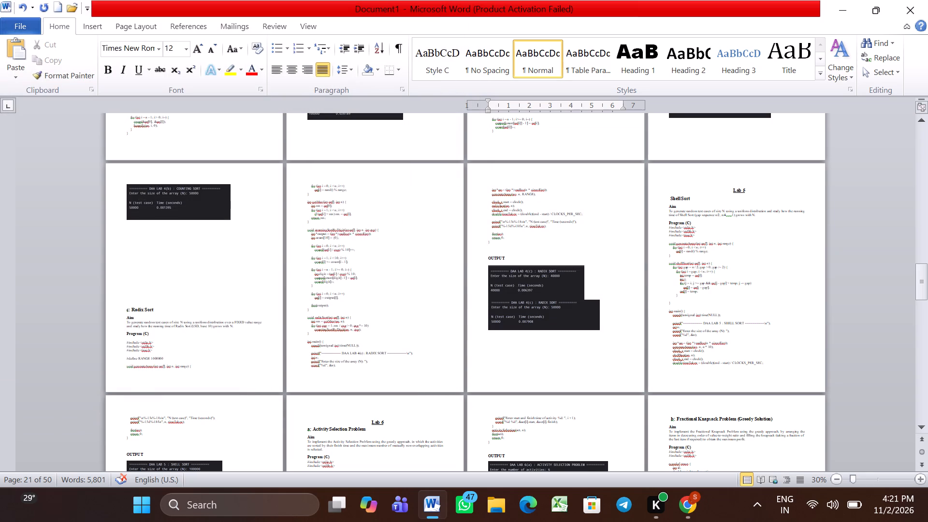
Close Document1 without saving its changes.
left_click(491, 383)
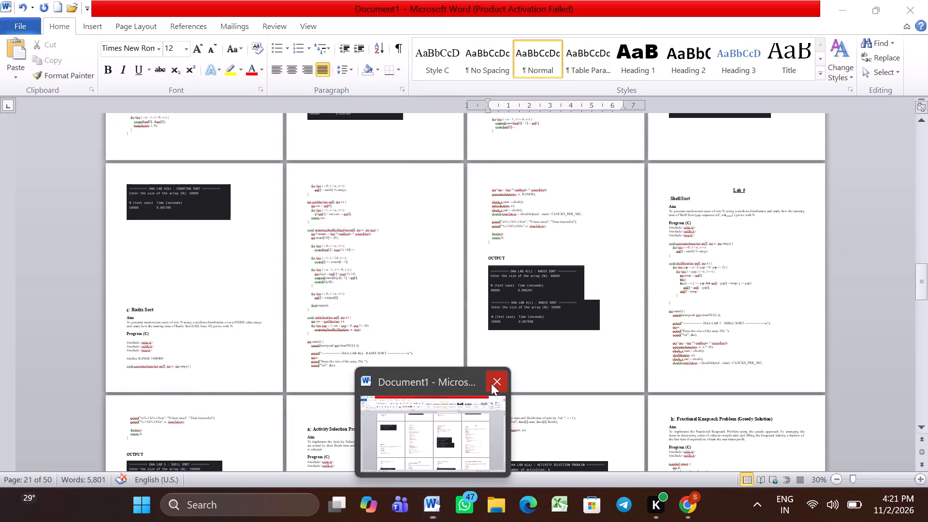
left_click(476, 280)
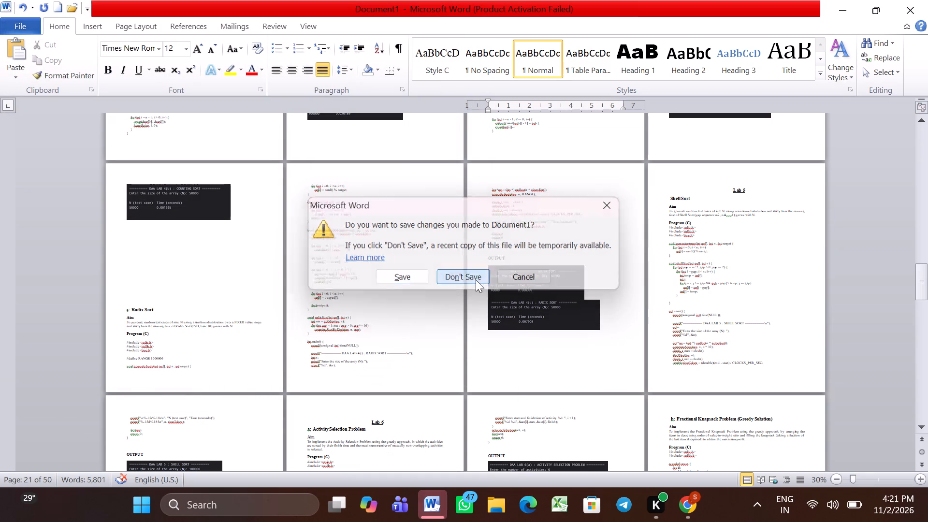